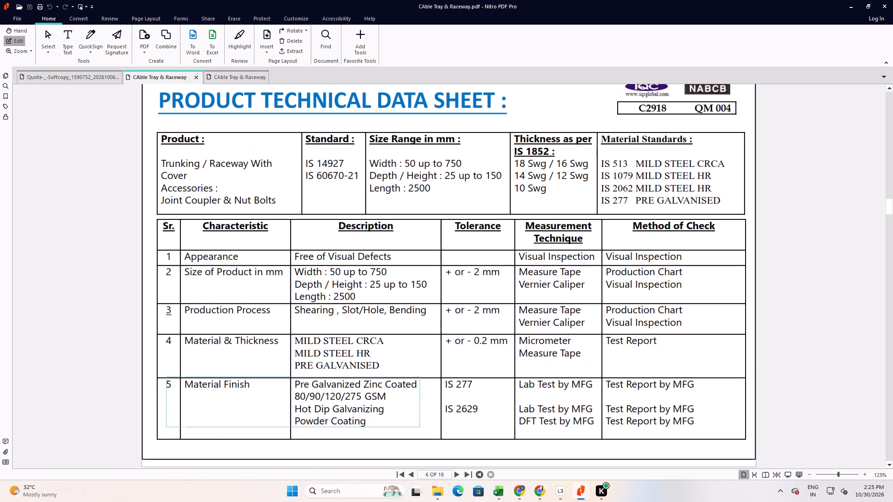
Compare the two open CAble Tray & Raceway documents and examine the heavy duty and snap fit raceway pages.
left_click(232, 75)
scroll(254, 292, "down", 3)
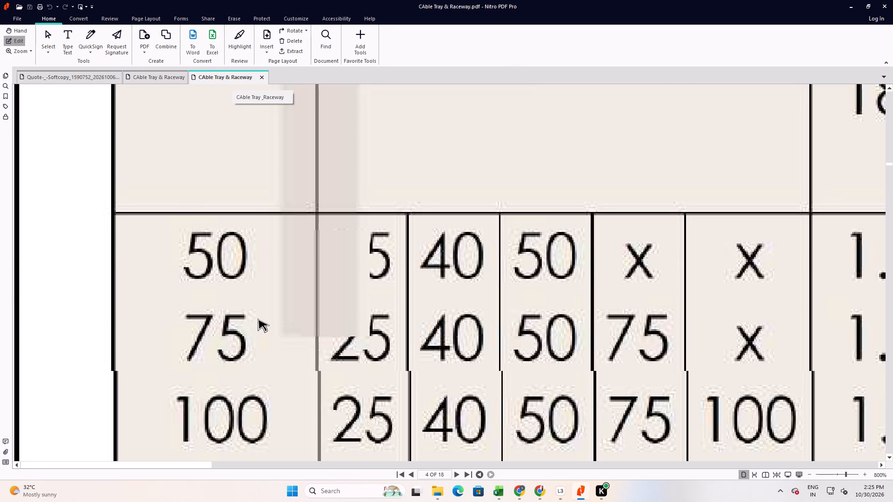
scroll(253, 272, "up", 2)
left_click(165, 82)
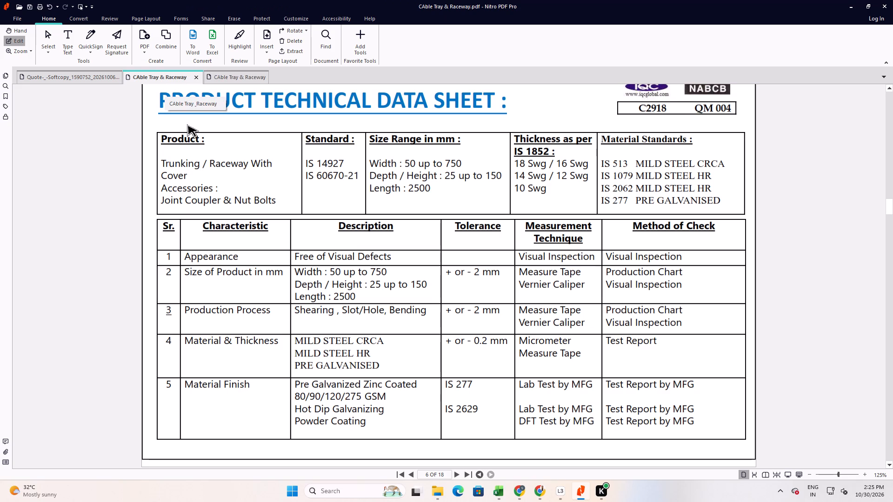
scroll(280, 312, "down", 1, "ctrl")
scroll(281, 317, "up", 3)
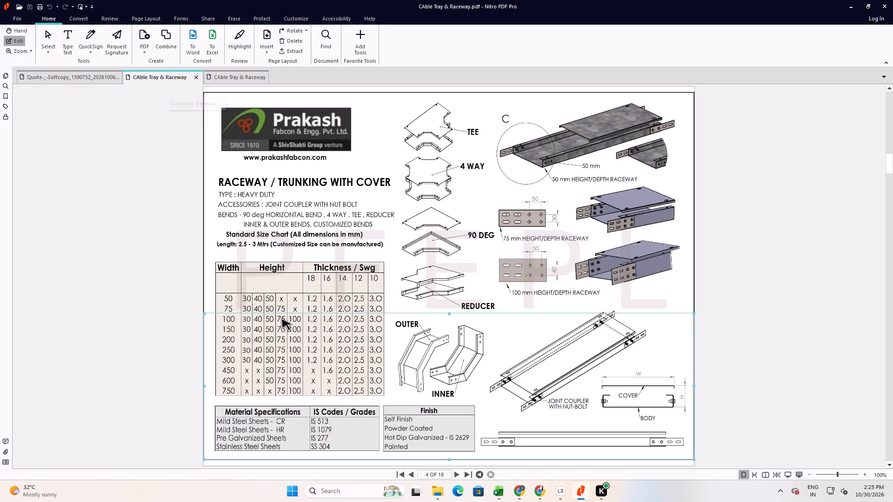
scroll(281, 317, "up", 1)
scroll(281, 317, "down", 2)
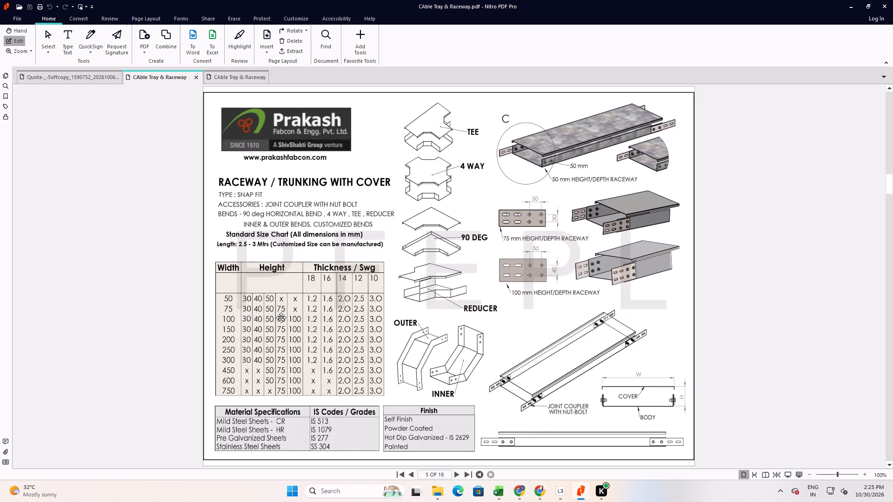
scroll(281, 317, "up", 1)
scroll(281, 317, "down", 1)
scroll(281, 317, "up", 1)
Save the CAble Tray & Raceway PDF, with nothing left selected on the heavy duty raceway page.
key("ctrl+s")
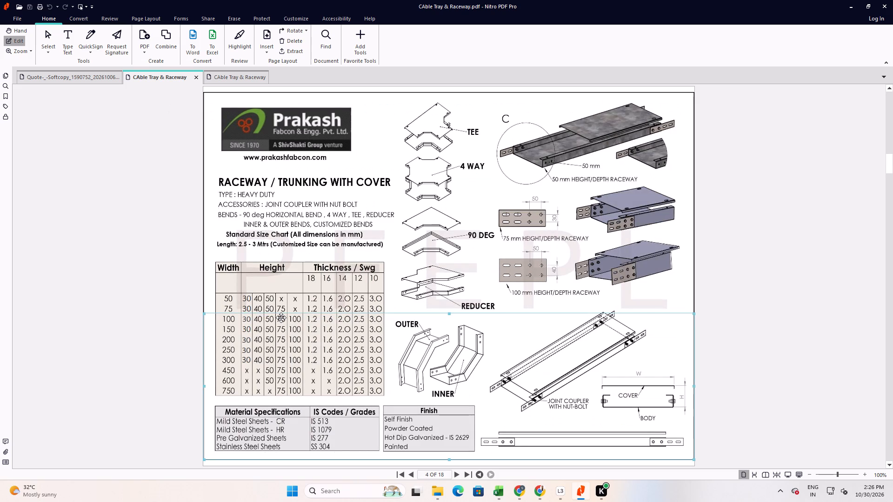
left_click(0, 350)
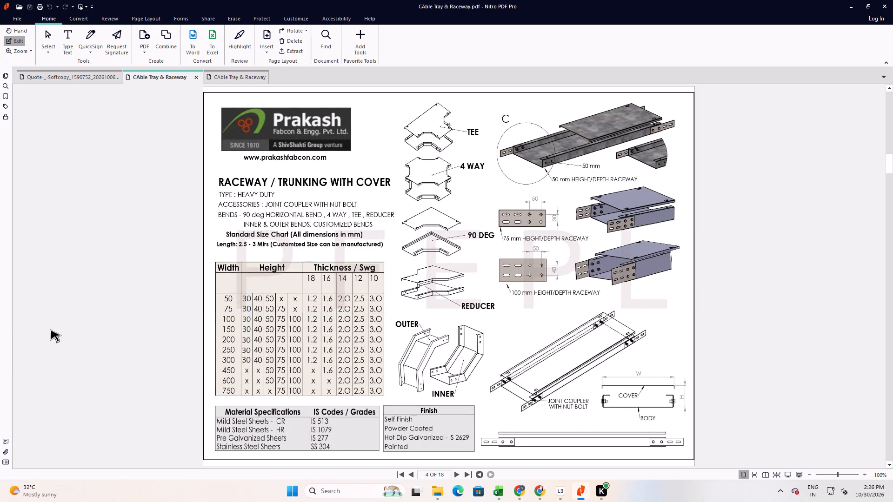
key("ctrl+s")
Switch to the WhatsApp window in Google Chrome.
key("alt+Tab")
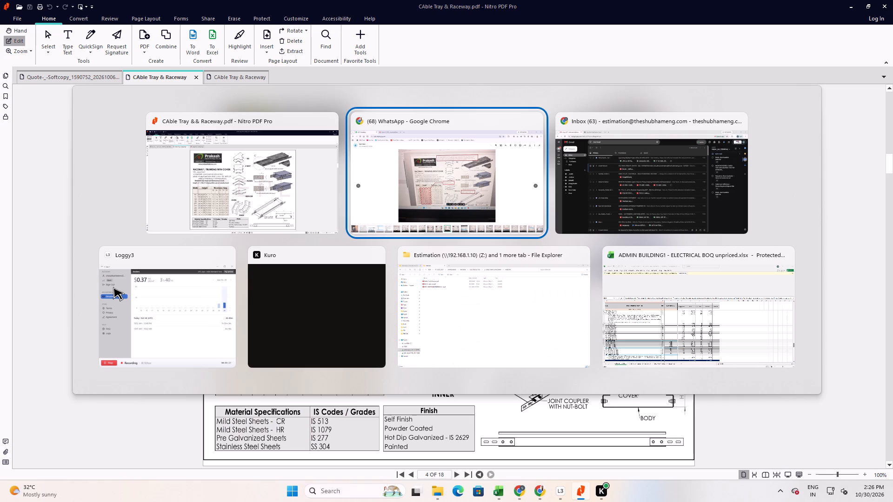
Switch to File Explorer and refresh the FABCON folder to check the modified date of CAble Tray & Raceway.pdf.
key("alt+Tab")
key("alt+Tab")
key("alt+Tab")
key("alt+Tab")
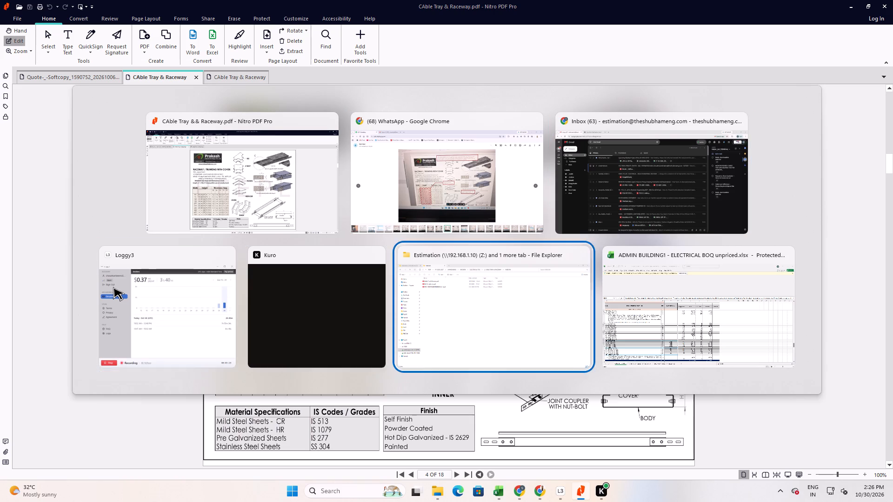
left_click(168, 197)
left_click(275, 80)
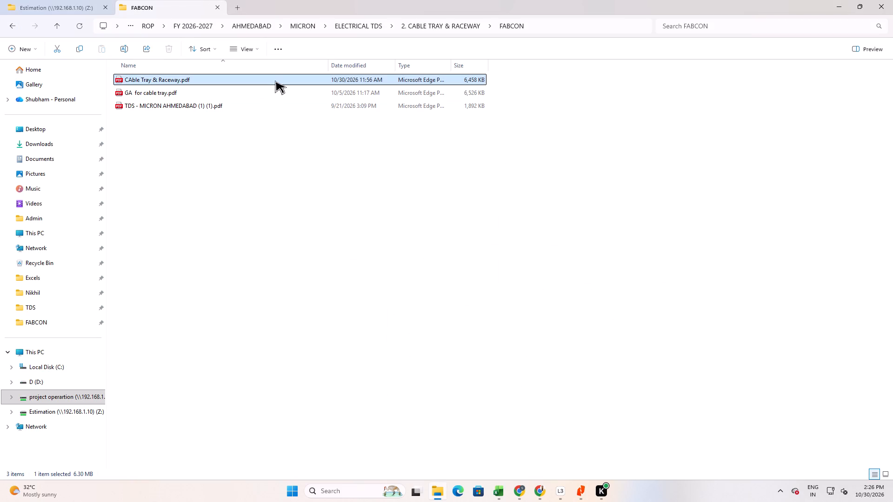
key("alt+Tab")
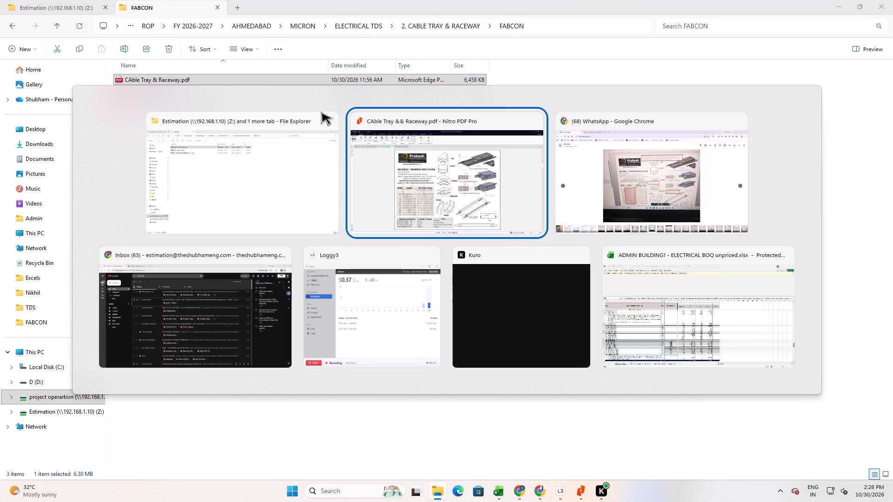
left_click(854, 153, "alt")
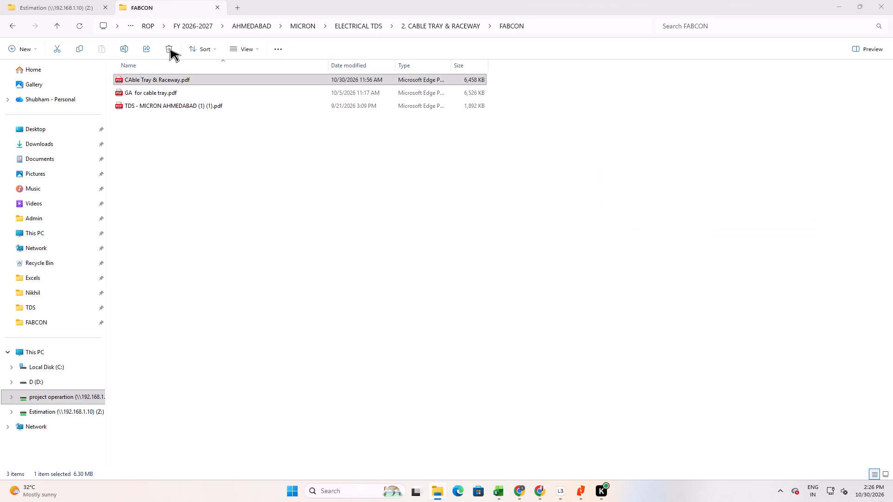
left_click(79, 25)
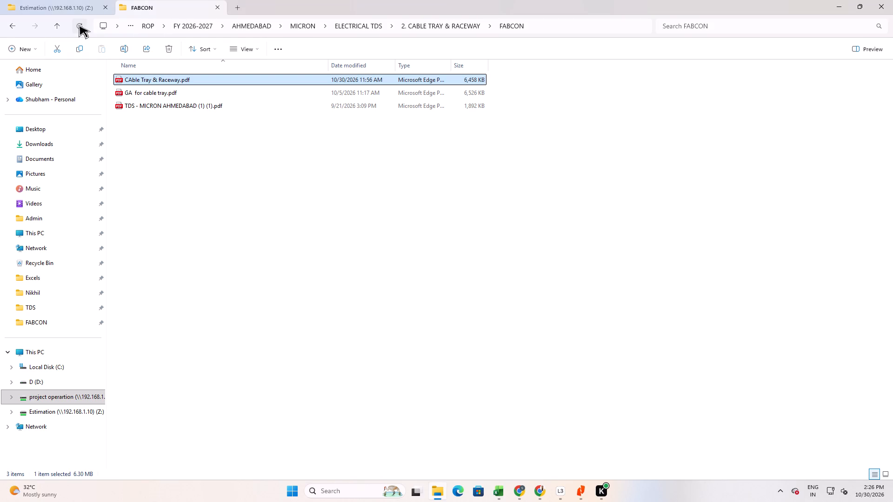
left_click(79, 25)
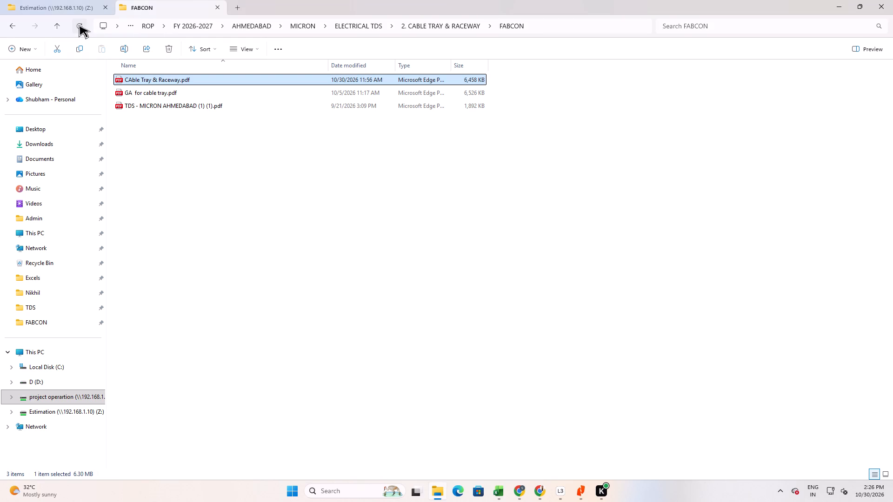
left_click(79, 25)
left_click(133, 145)
In Nitro PDF Pro, examine the cable tray and raceway size charts in the CAble Tray & Raceway copy opened last.
key("alt+Tab")
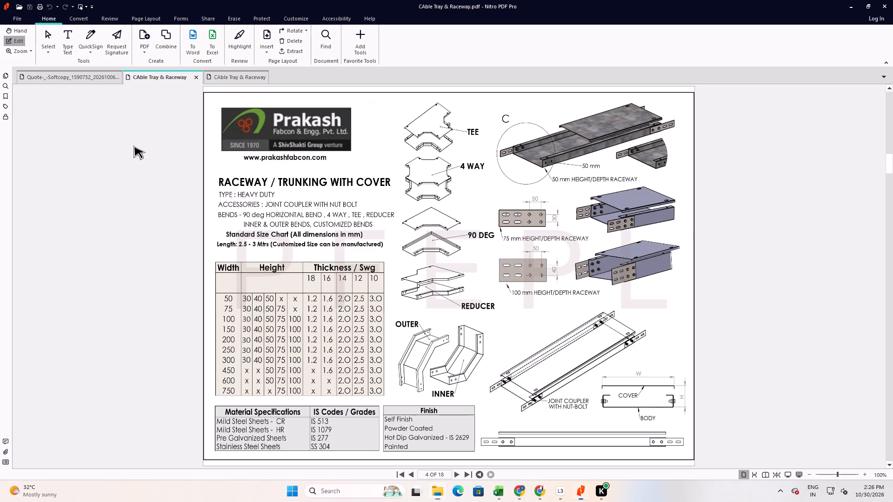
left_click(219, 78)
scroll(328, 290, "down", 2, "ctrl")
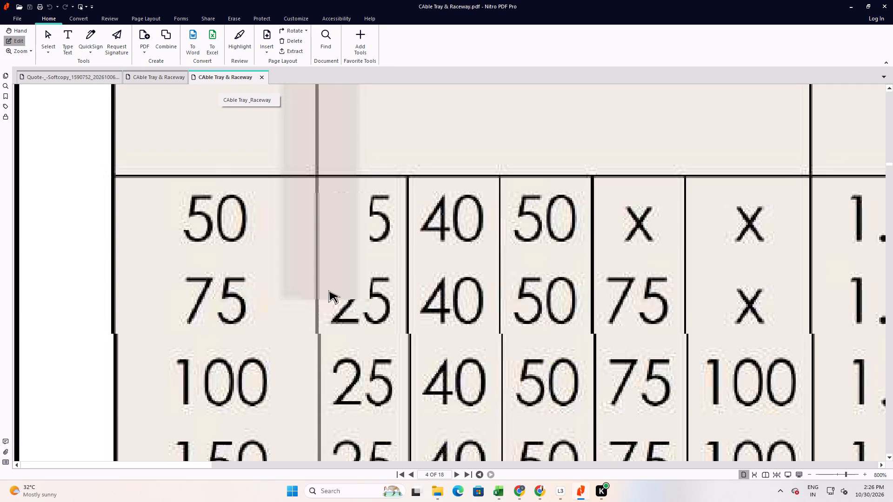
scroll(328, 290, "down", 1, "ctrl")
scroll(261, 379, "up", 12)
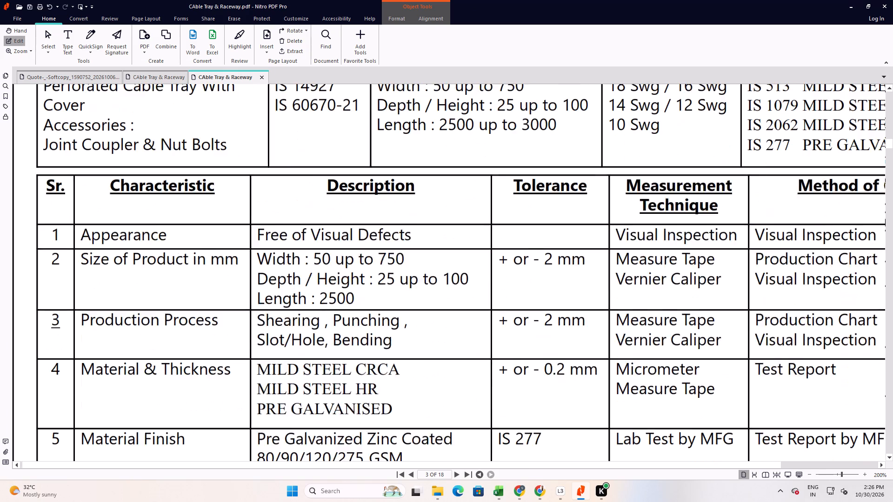
scroll(261, 379, "down", 2, "ctrl")
scroll(261, 379, "up", 8)
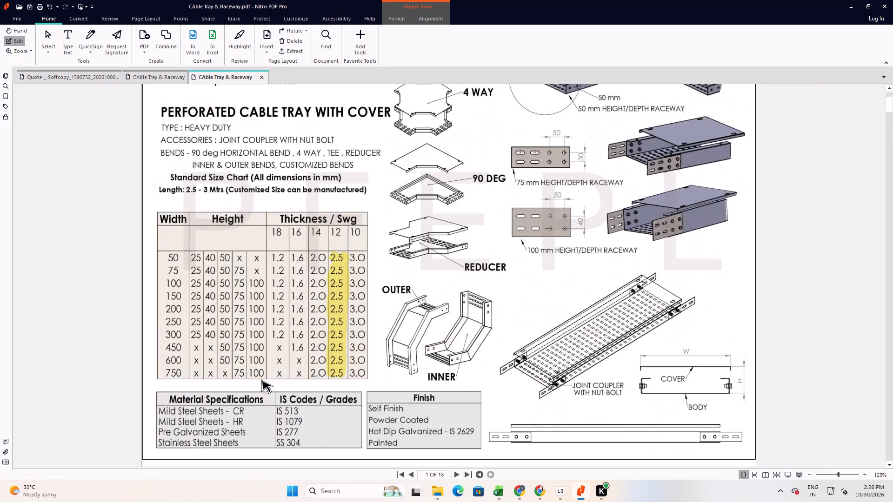
scroll(261, 379, "down", 2)
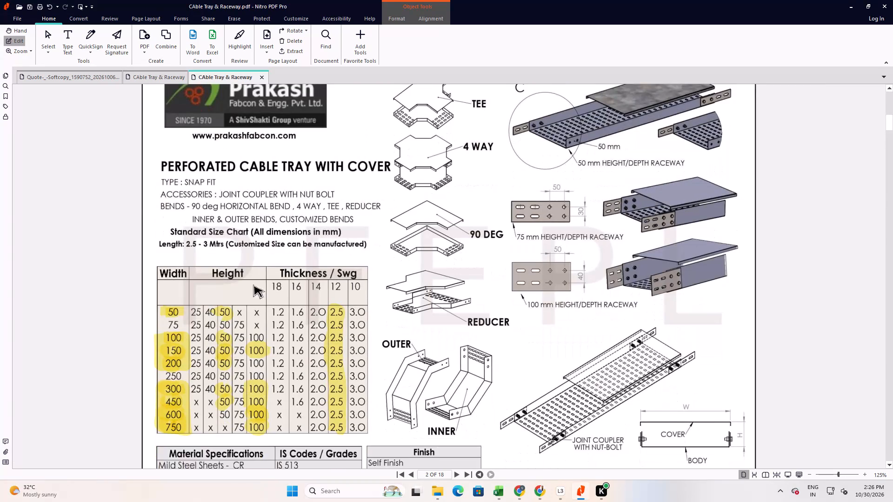
Review the perforated tray, raceway and technical data sheet pages in the other CAble Tray & Raceway copy for comparison.
left_click(162, 76)
scroll(269, 279, "up", 5)
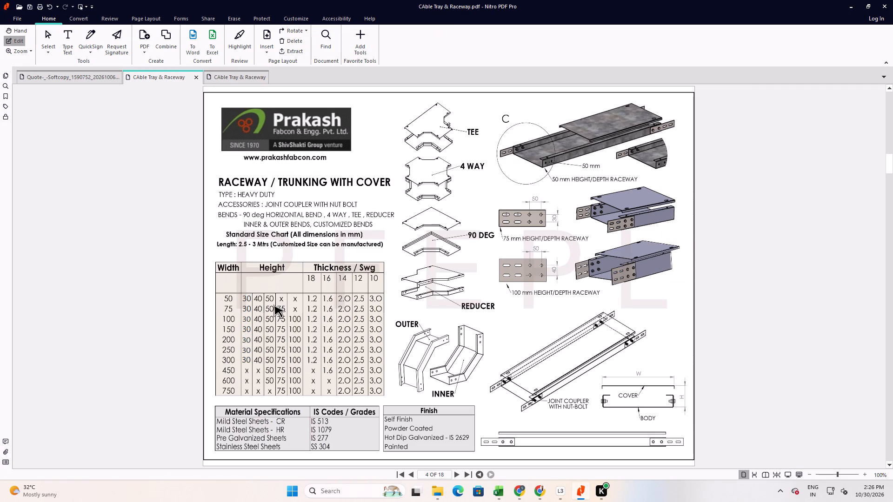
scroll(273, 304, "up", 4)
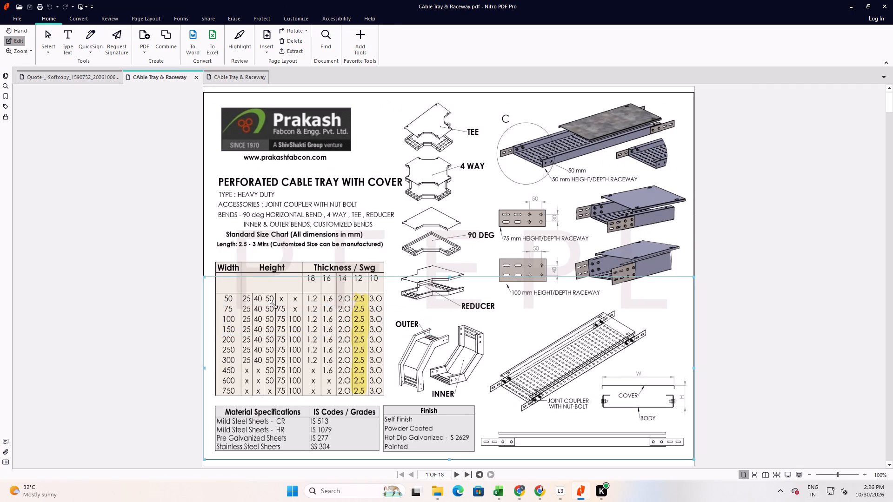
scroll(273, 304, "down", 3)
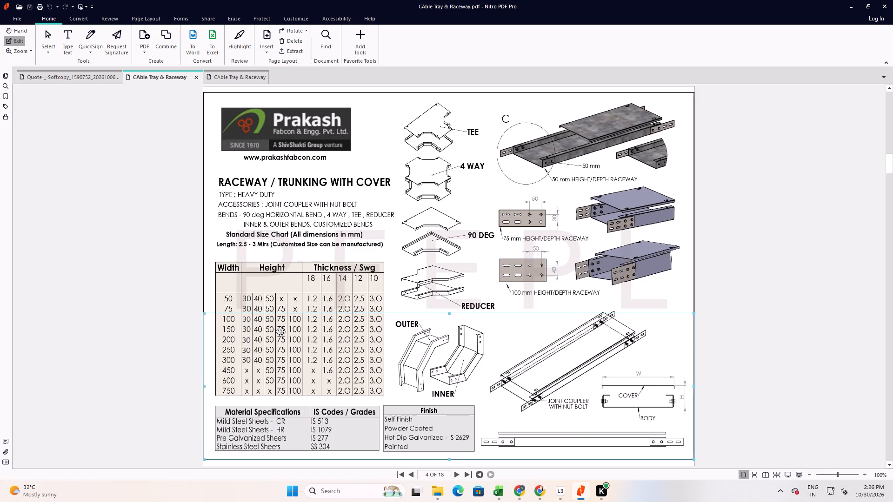
scroll(280, 332, "down", 2)
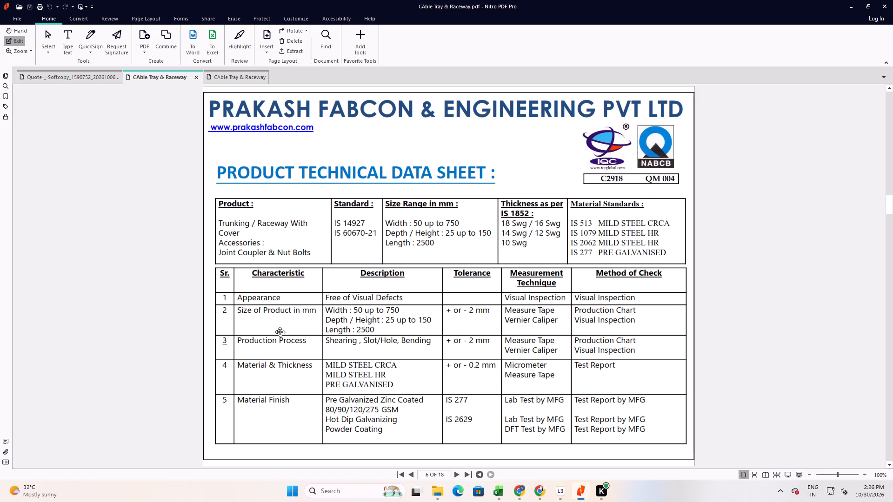
scroll(280, 332, "up", 1)
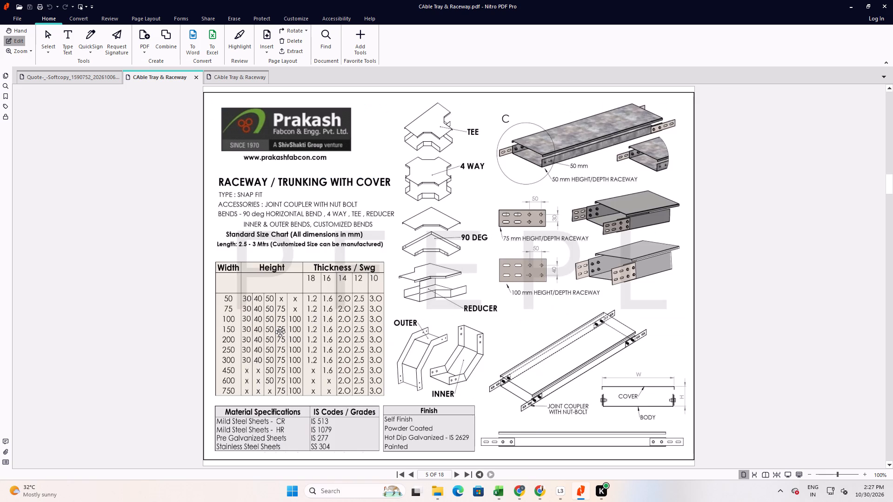
In File Explorer, go back to the MICRON folder, open its TDS subfolder and refresh it to check the PDF dates.
key("alt+Tab")
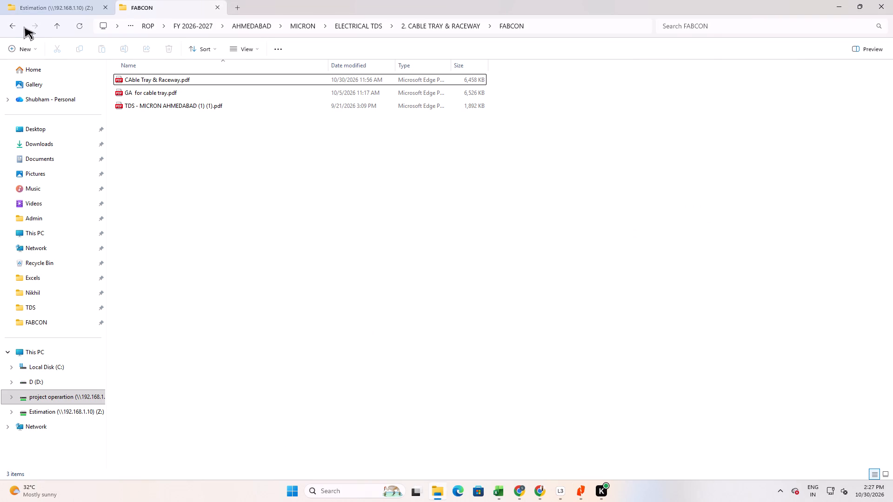
left_click(13, 26)
left_click(11, 25)
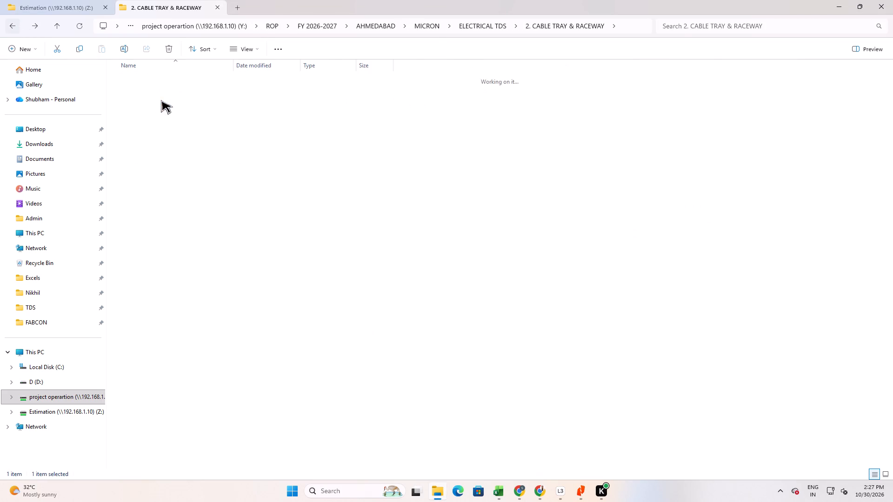
left_click(11, 26)
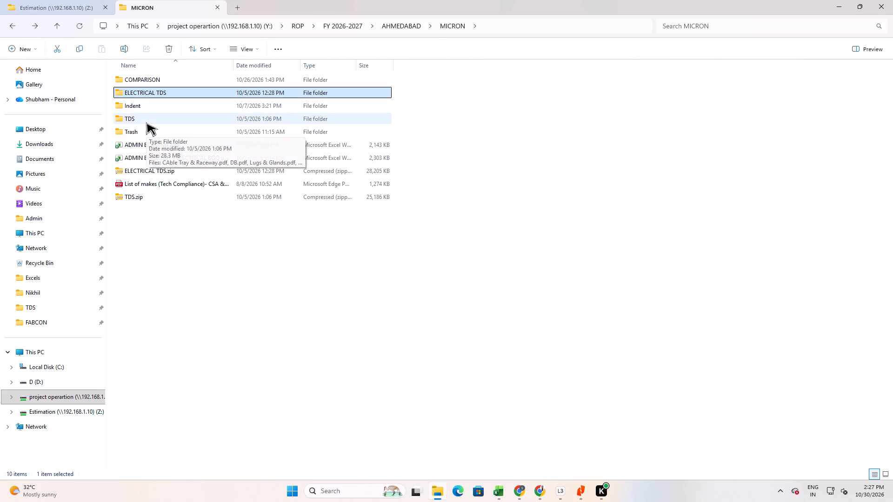
double_click(146, 122)
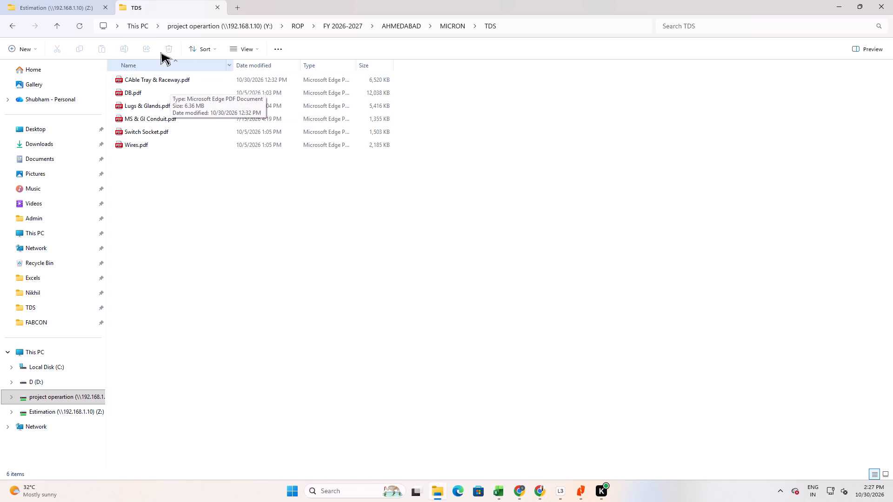
left_click(82, 26)
left_click(82, 26)
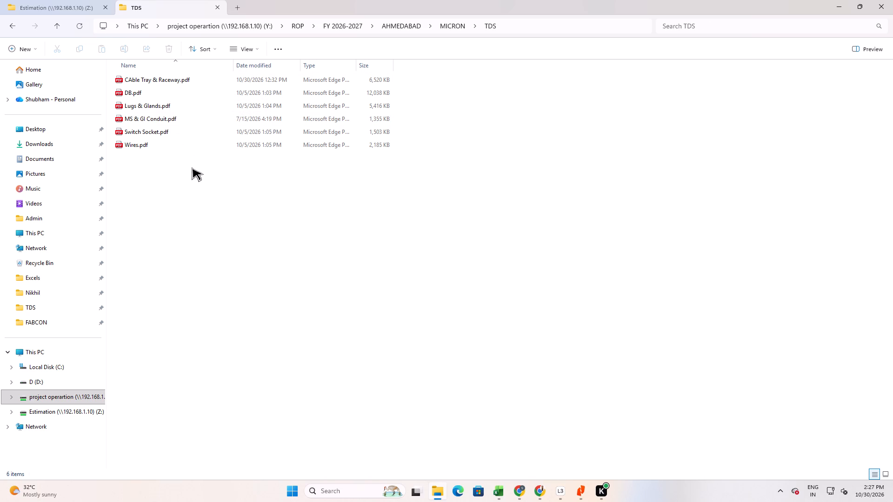
Return to Nitro PDF Pro and save both open copies of the CAble Tray & Raceway PDF.
key("alt+Tab")
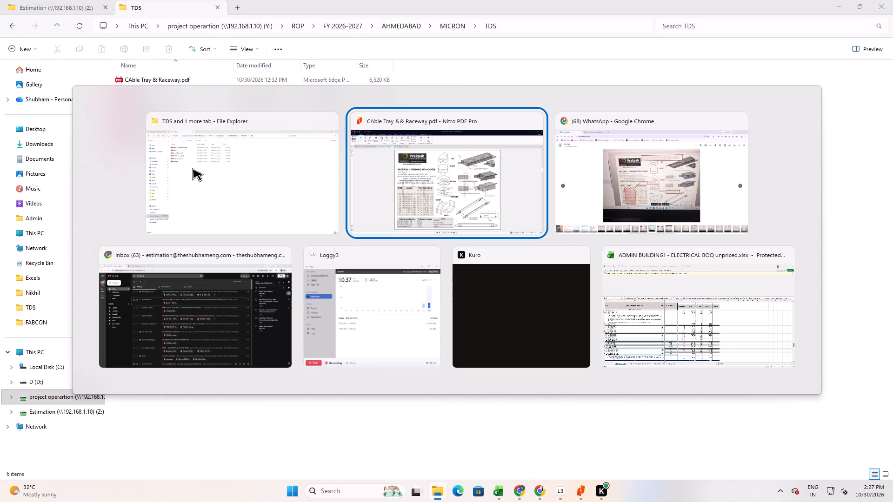
left_click(164, 174)
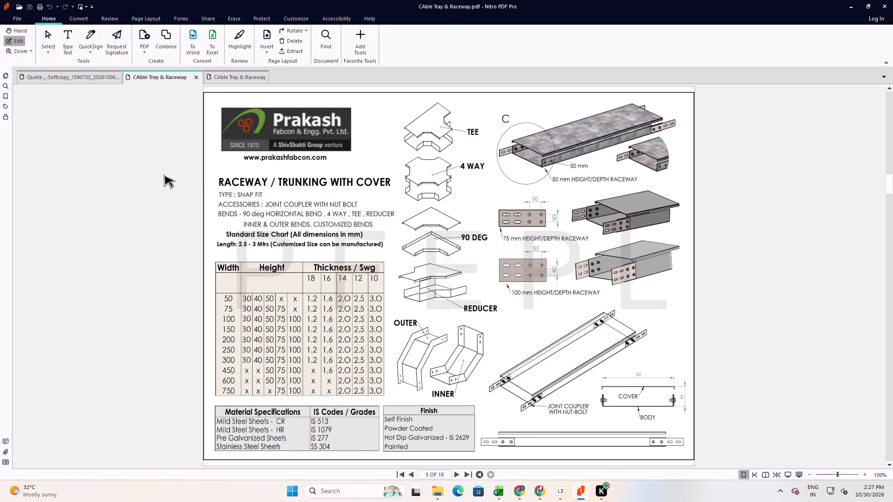
key("ctrl+s")
key("ctrl+s")
left_click(224, 72)
key("ctrl+s")
key("ctrl+s")
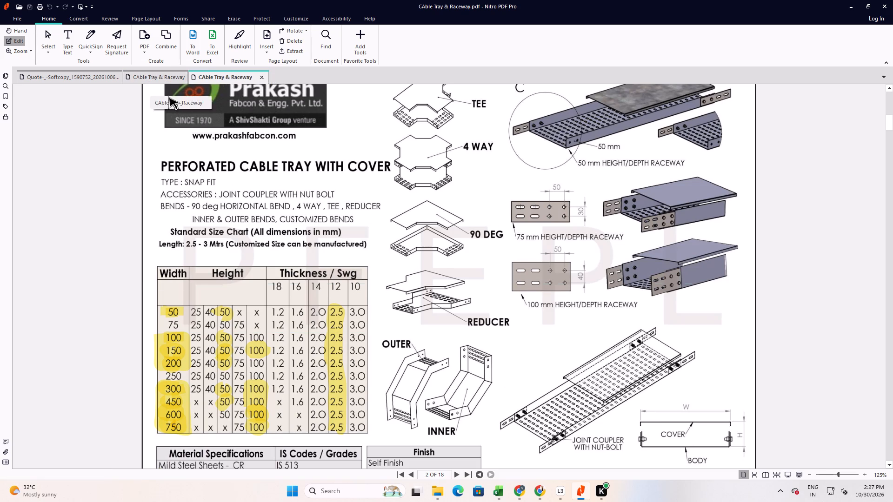
Examine the technical data sheet and heavy-duty raceway size chart in the copy with the yellow-highlighted sizes.
key("alt+Tab")
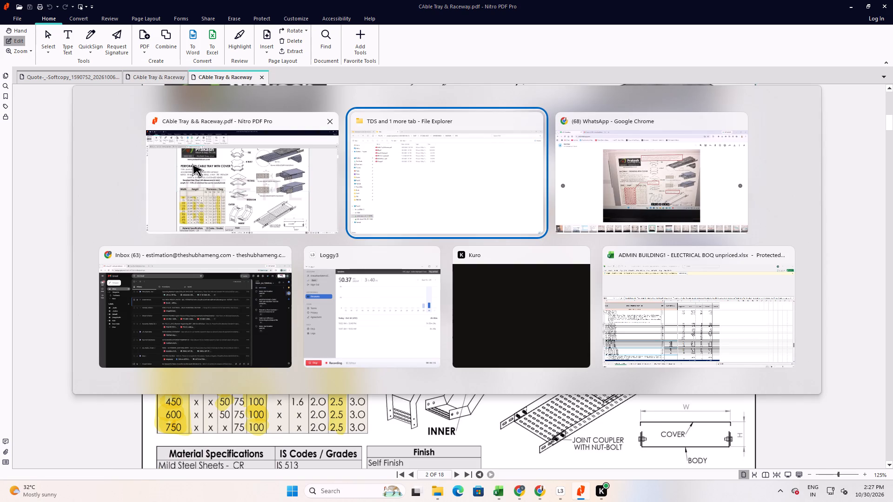
left_click(190, 171, "alt")
scroll(191, 264, "down", 9)
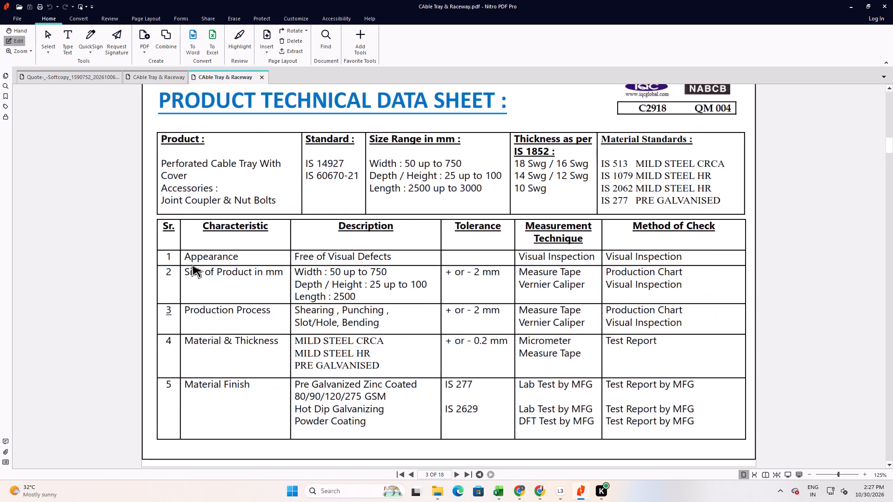
scroll(192, 264, "down", 7)
scroll(292, 253, "up", 1)
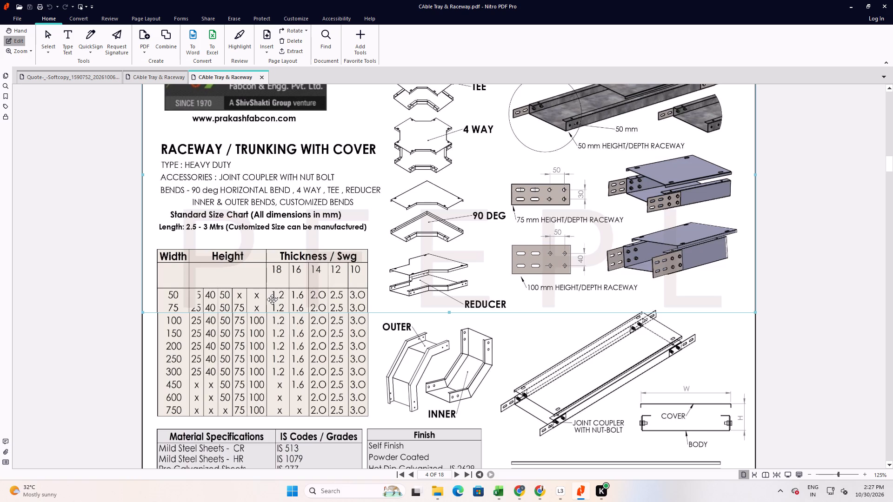
In the other CAble Tray & Raceway copy, compare the heavy-duty raceway page with the snap-fit raceway page.
left_click(161, 74)
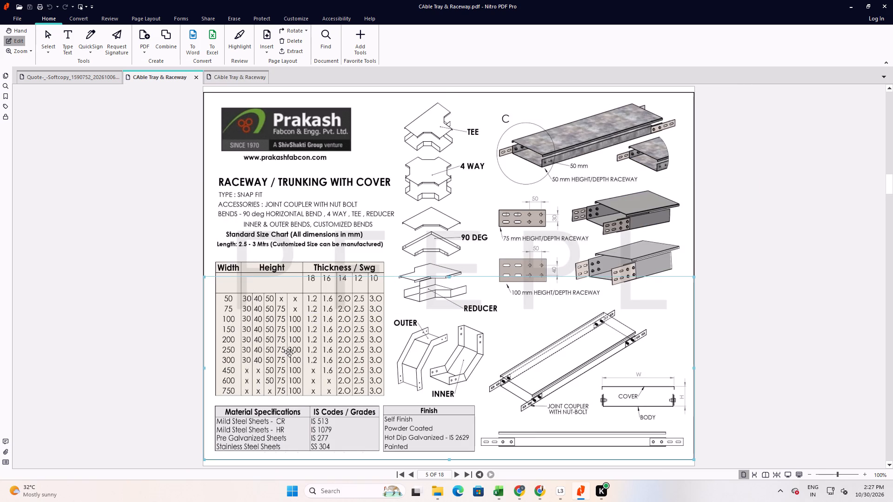
scroll(303, 366, "down", 1)
scroll(303, 366, "up", 1)
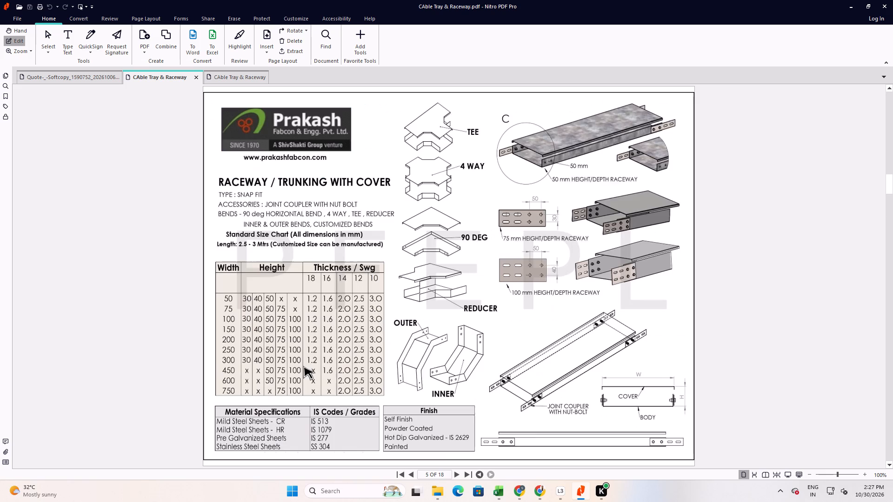
scroll(303, 366, "up", 1)
scroll(303, 366, "down", 1)
scroll(303, 366, "up", 1)
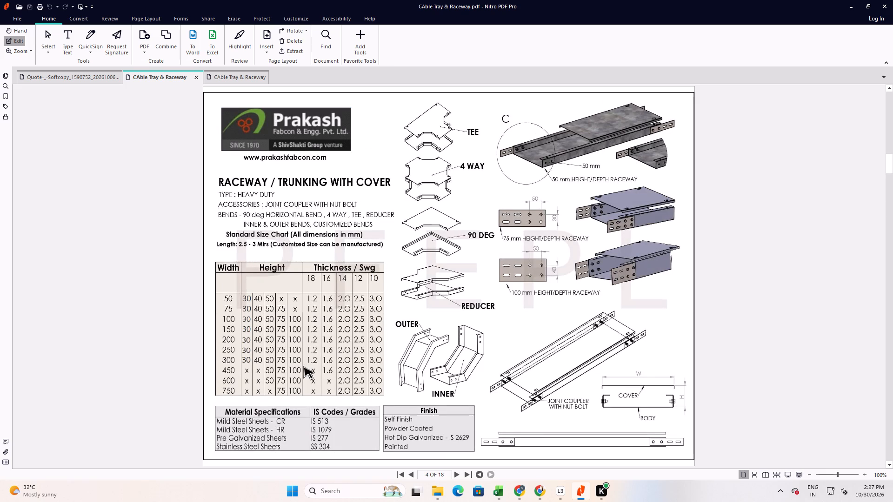
scroll(325, 340, "down", 1)
scroll(325, 340, "up", 1)
scroll(325, 340, "down", 1)
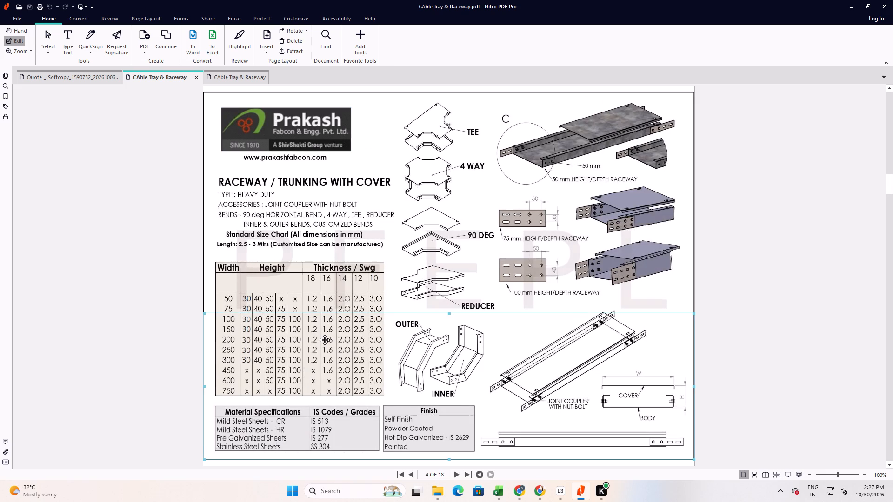
Delete pages 1-3 from the CAble Tray & Raceway copy without highlights.
scroll(325, 340, "up", 1)
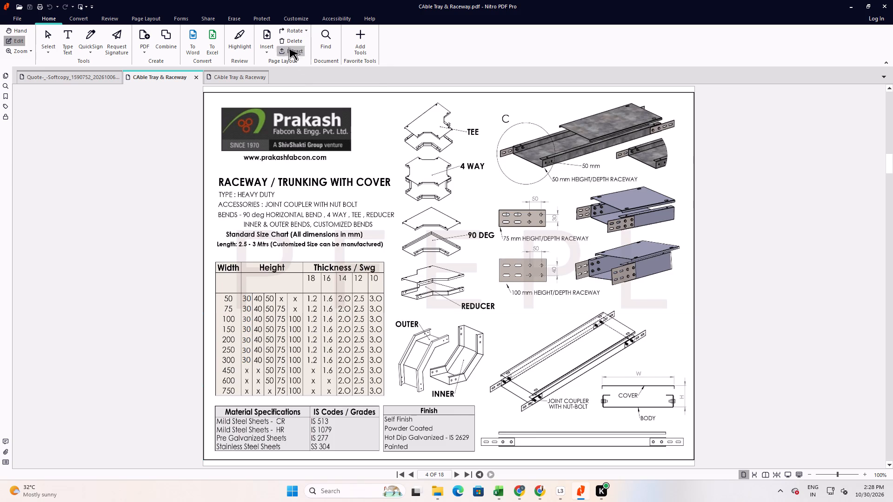
left_click(296, 39)
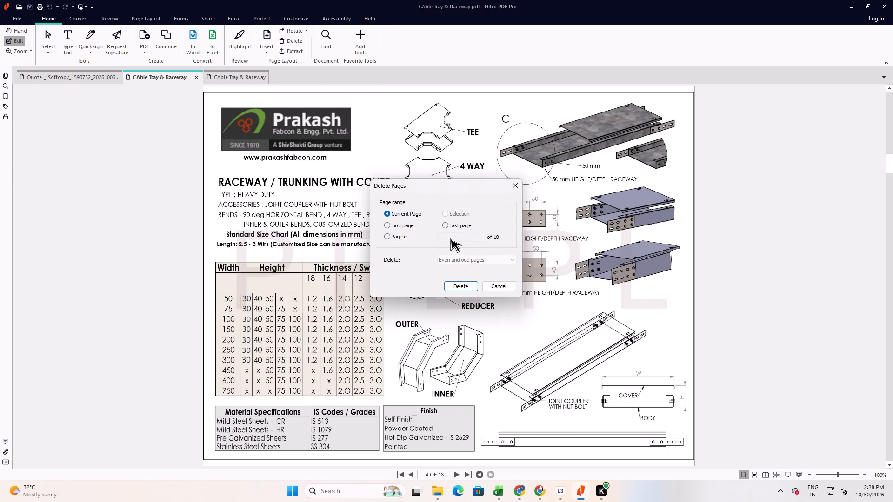
left_click(451, 236)
left_click(401, 234)
type("1-3")
key("Return")
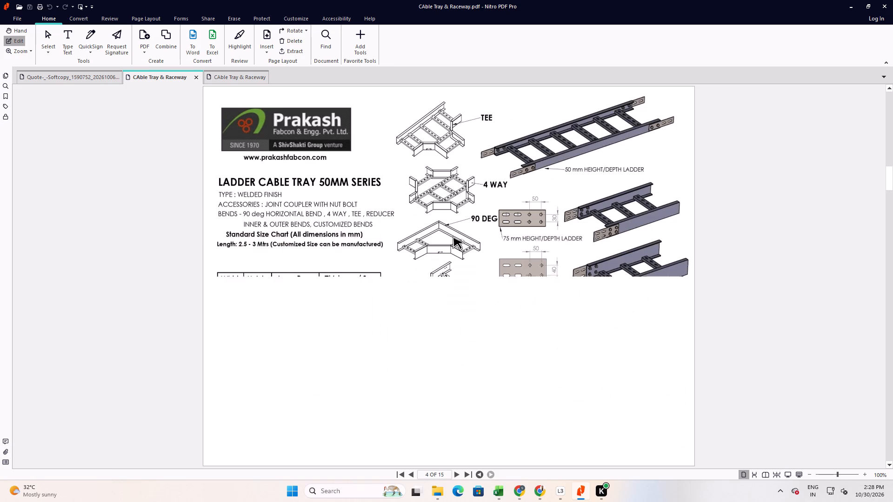
Delete pages 3-15 from the same copy, keeping only the heavy-duty and snap-fit raceway pages.
scroll(492, 231, "up", 12)
scroll(474, 252, "down", 2)
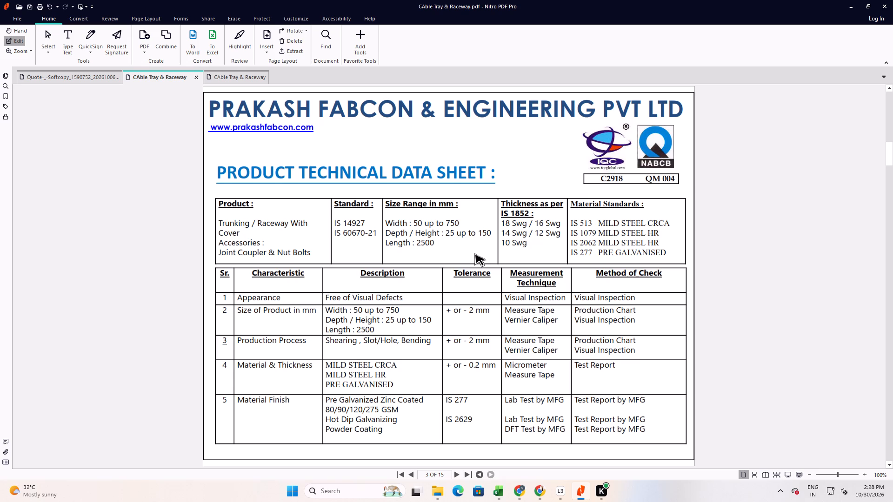
left_click(296, 45)
left_click(392, 239)
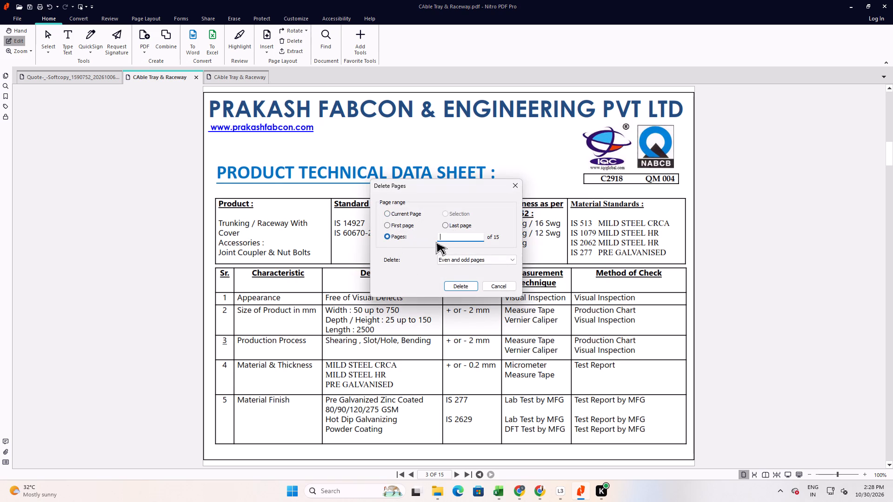
type("3-15")
key("Return")
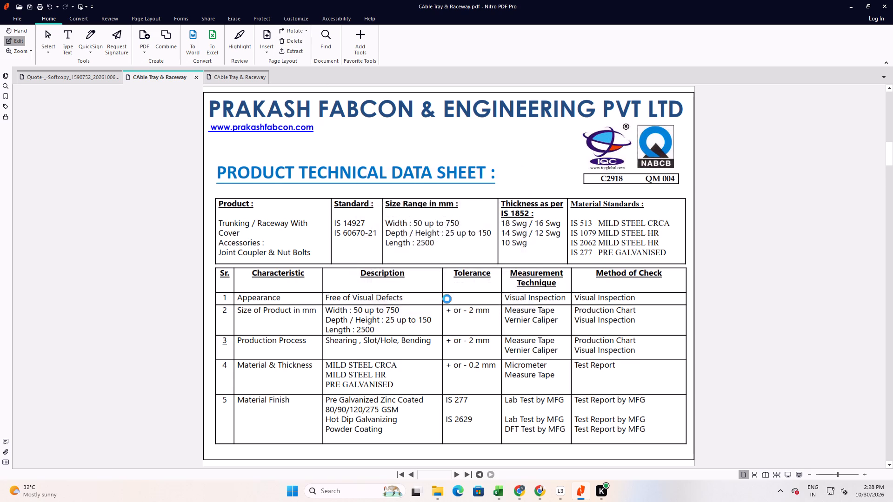
Compare the size charts and drawings on the heavy-duty and snap-fit raceway pages in the shortened PDF.
scroll(447, 299, "up", 3)
scroll(447, 299, "down", 1)
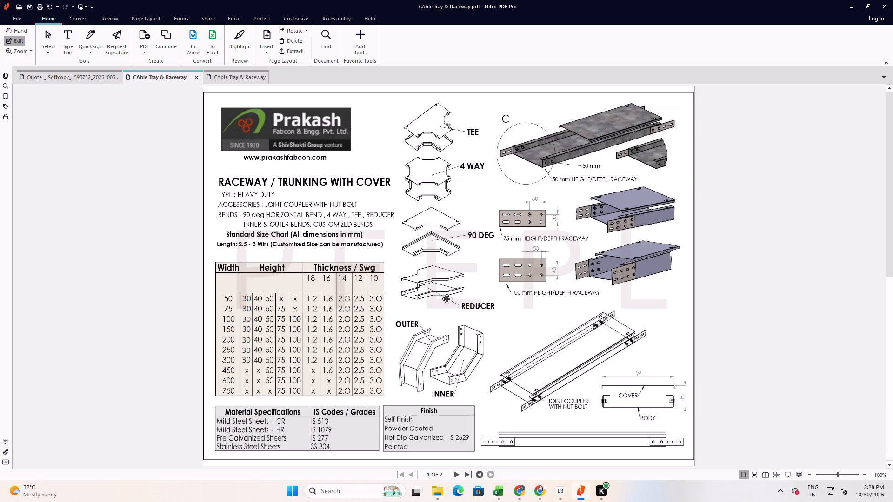
scroll(447, 299, "up", 1)
scroll(447, 299, "down", 1)
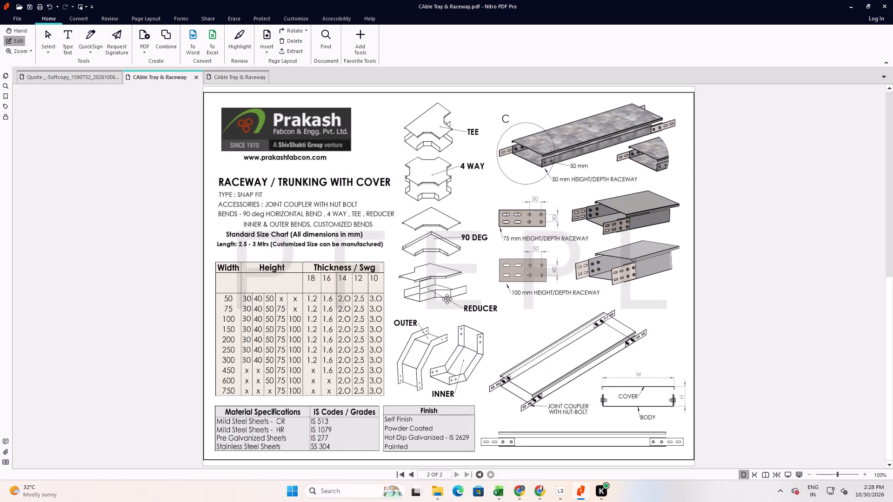
scroll(264, 295, "up", 1)
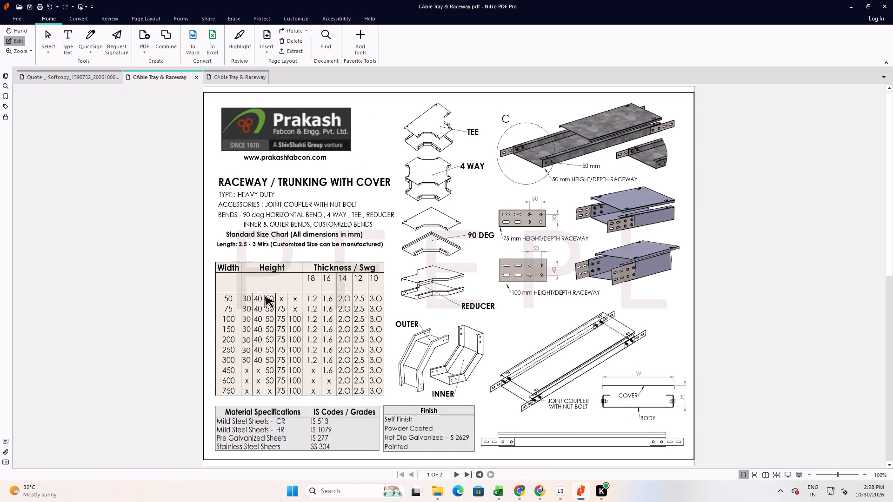
scroll(264, 295, "down", 1)
scroll(264, 295, "up", 1)
scroll(264, 295, "down", 1)
scroll(264, 295, "up", 1)
scroll(264, 295, "down", 1)
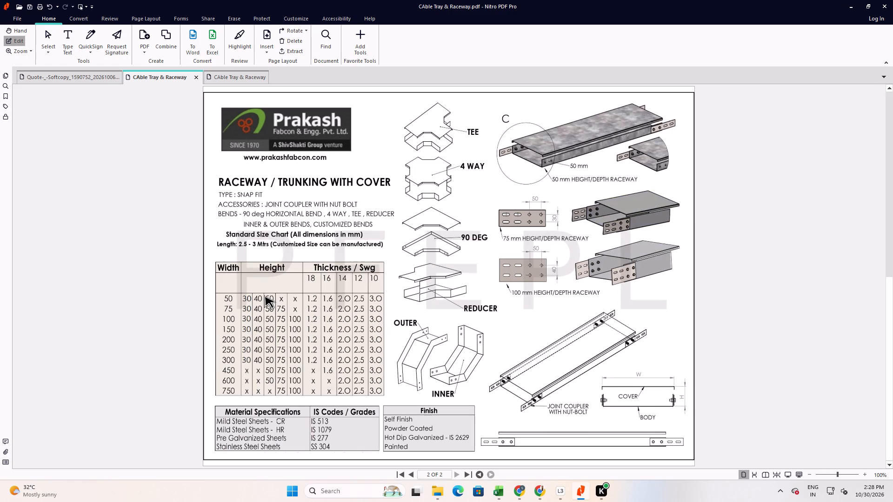
scroll(264, 295, "up", 1)
scroll(264, 295, "down", 1)
scroll(264, 295, "up", 1)
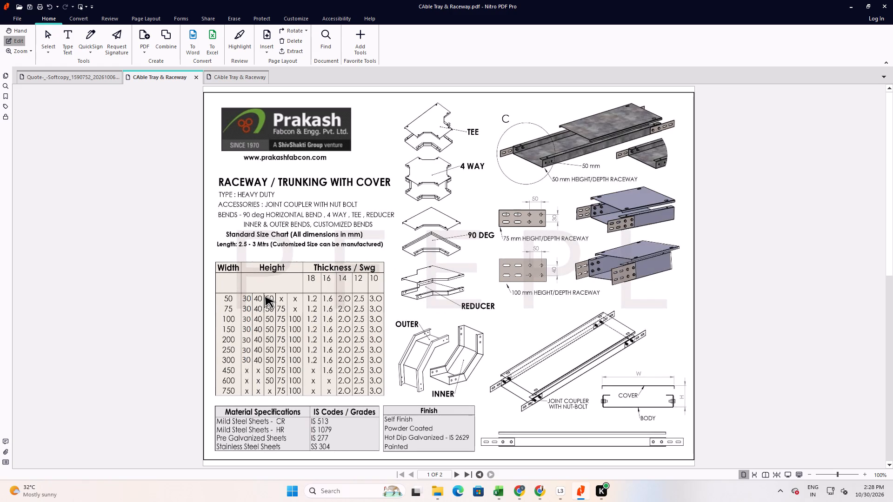
Save the shortened CAble Tray & Raceway PDF and check its modified date in the MICRON project's TDS folder.
key("alt+Tab")
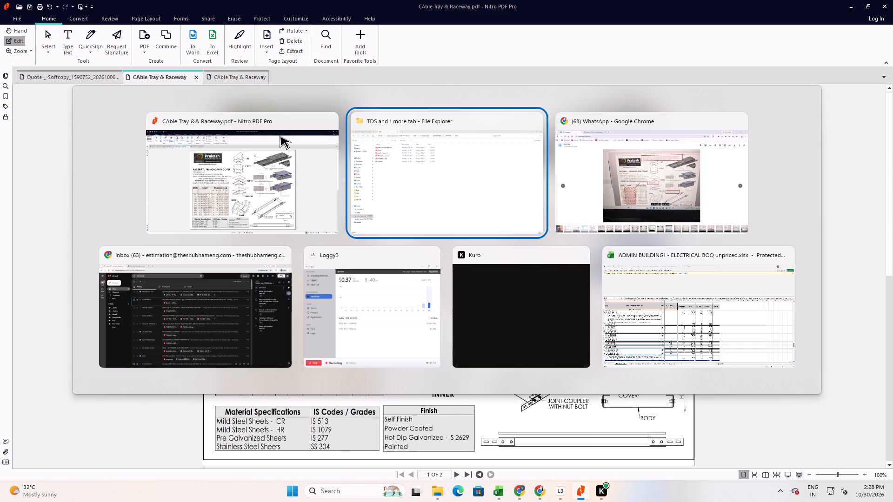
left_click(14, 182, "alt")
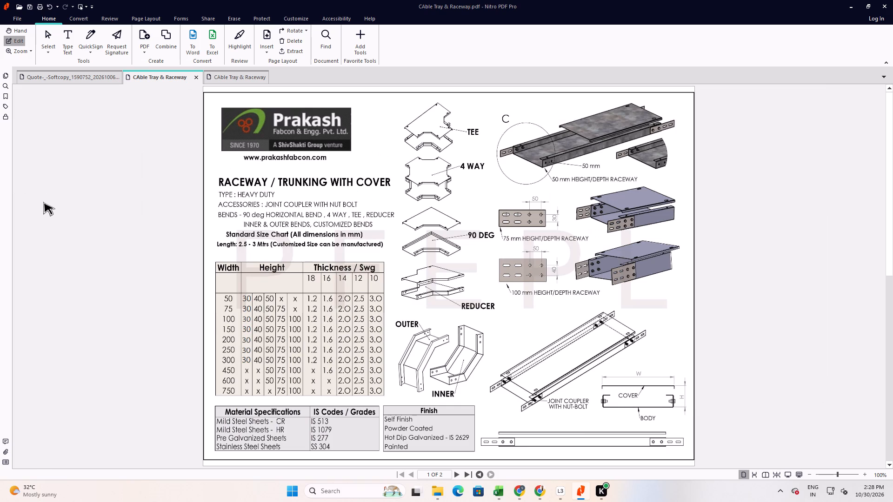
key("ctrl+s")
left_click(93, 223)
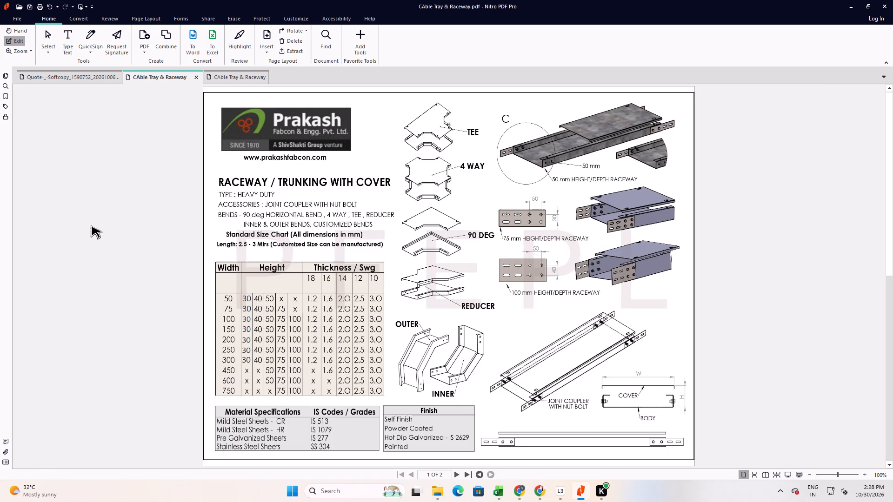
key("ctrl+s")
key("alt+Tab")
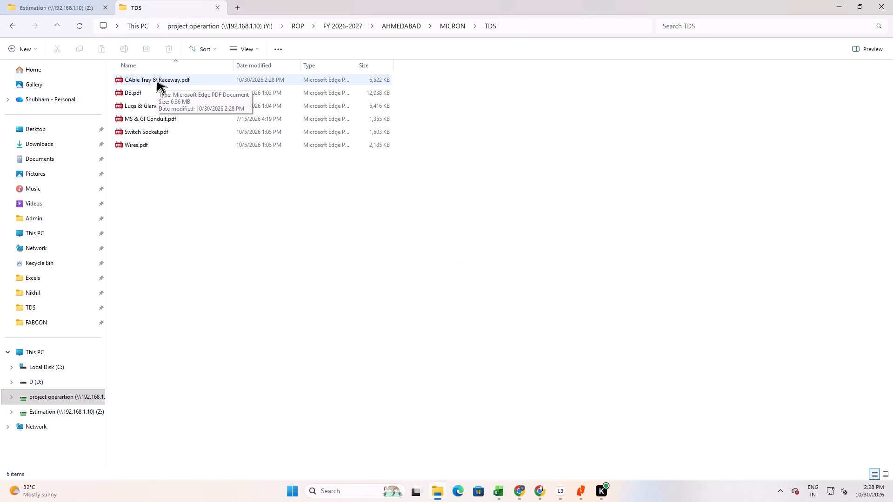
key("alt+Tab")
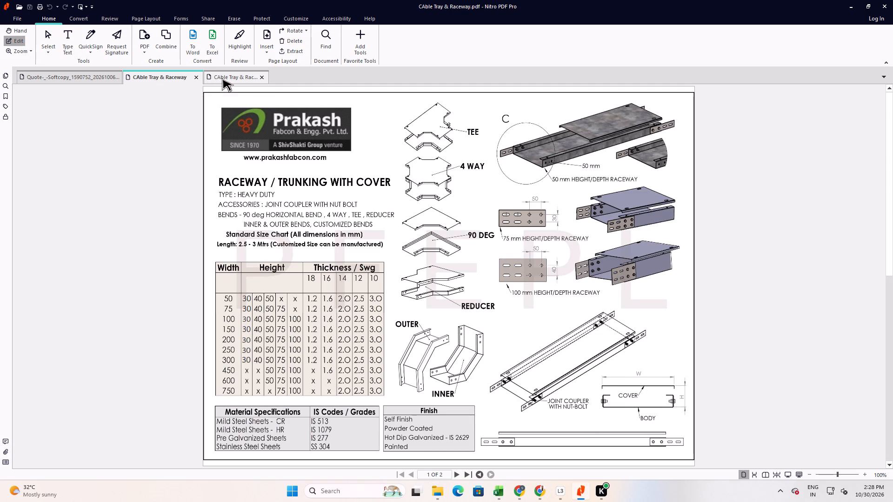
In the copy with the yellow-highlighted sizes, examine the product technical data sheet and the perforated cable tray page.
left_click(222, 78)
scroll(223, 211, "up", 3)
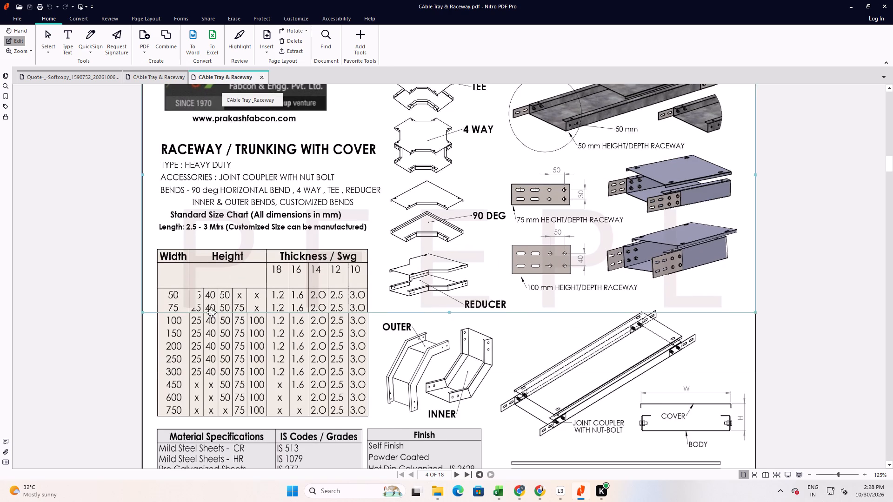
scroll(281, 351, "down", 1)
scroll(282, 351, "up", 3)
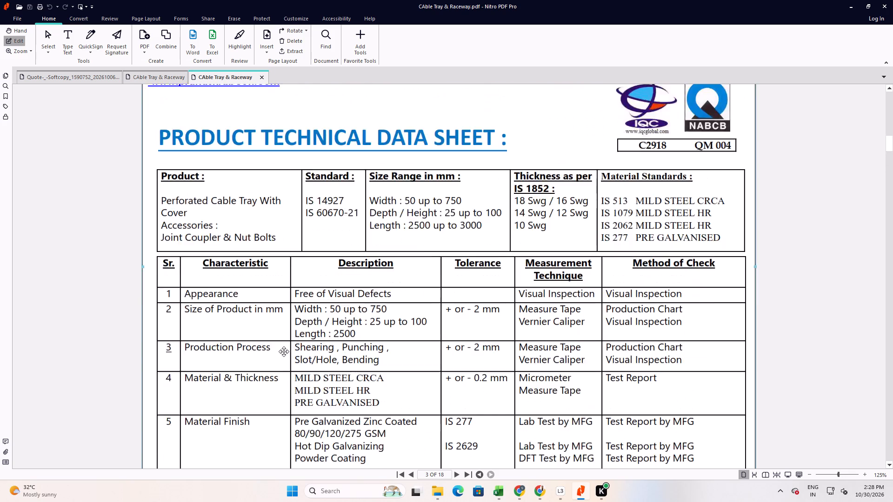
scroll(284, 351, "up", 6)
scroll(285, 351, "down", 4)
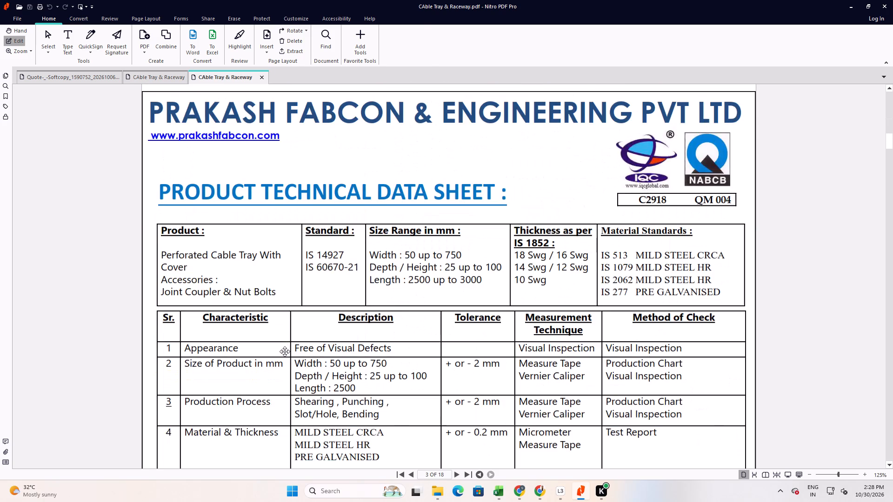
scroll(285, 351, "down", 3)
scroll(285, 351, "up", 1)
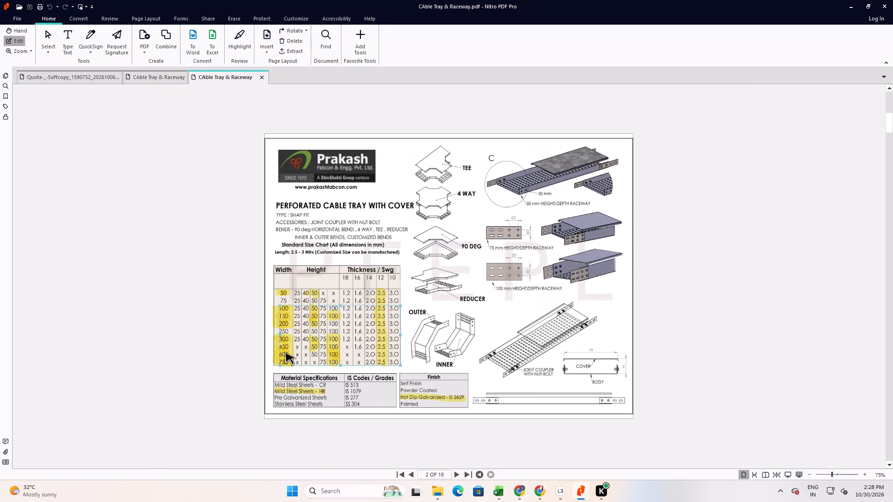
scroll(285, 351, "up", 2)
scroll(285, 351, "down", 2)
scroll(285, 351, "up", 1)
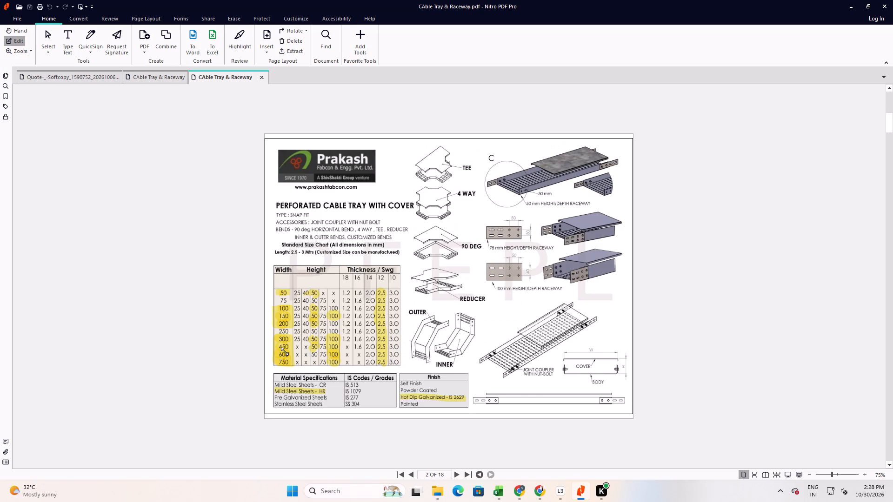
scroll(285, 351, "up", 1)
scroll(285, 351, "down", 1)
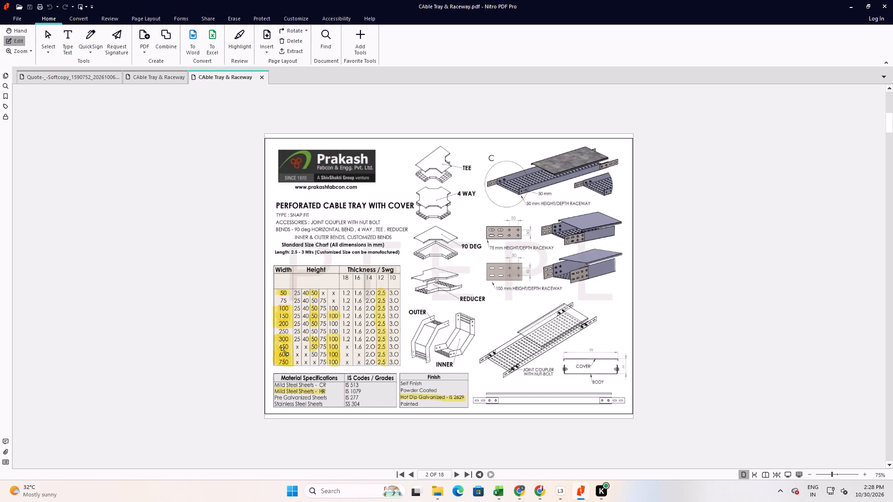
Examine the heavy-duty raceway page and its neighbouring pages in the highlighted copy, ending on page 4.
scroll(285, 351, "down", 3)
scroll(285, 351, "up", 1)
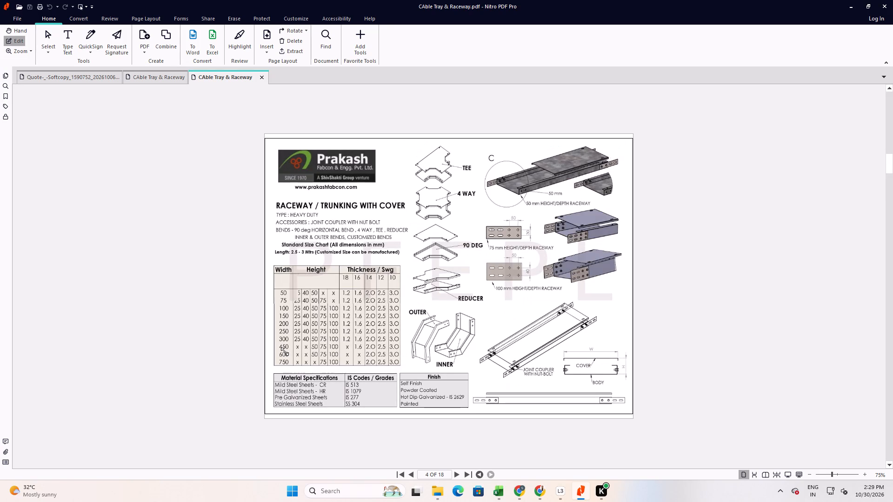
scroll(285, 351, "down", 2)
scroll(285, 351, "up", 2)
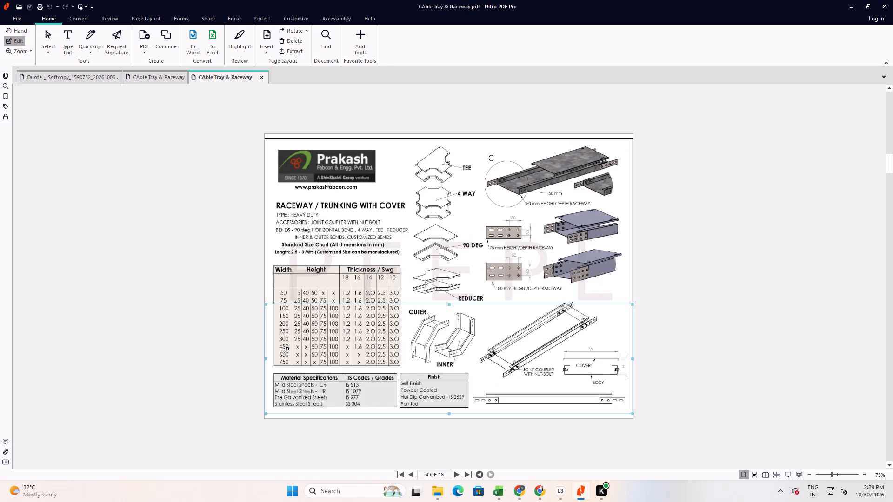
scroll(287, 349, "up", 1)
scroll(288, 349, "down", 1)
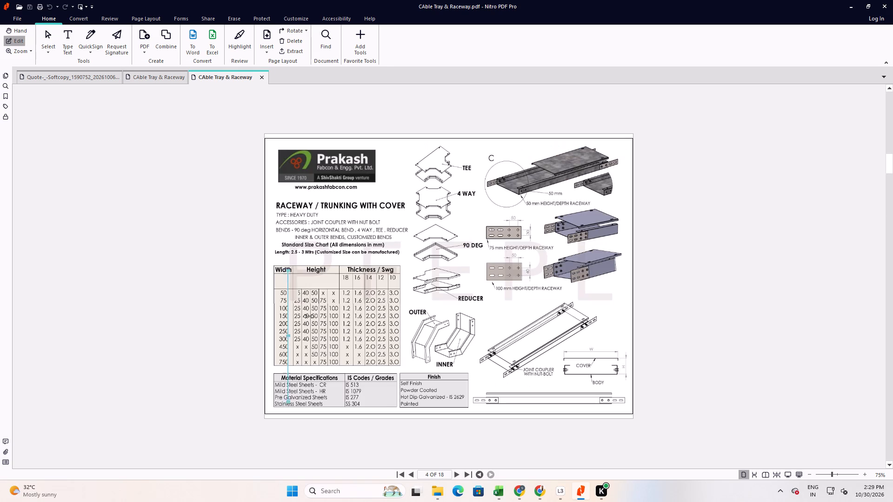
Insert all pages of CAble Tray & Raceway.pdf from the AHMEDABAD > MICRON > TDS project folder after the current page 4.
left_click(265, 49)
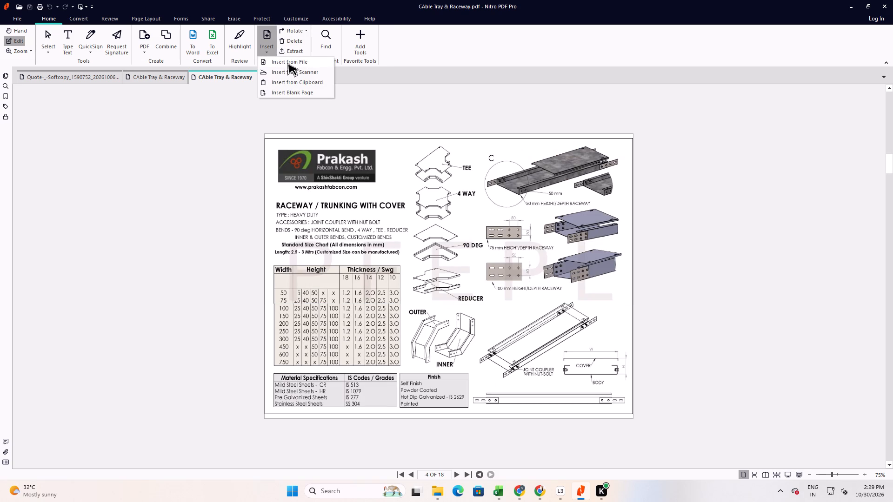
left_click(287, 63)
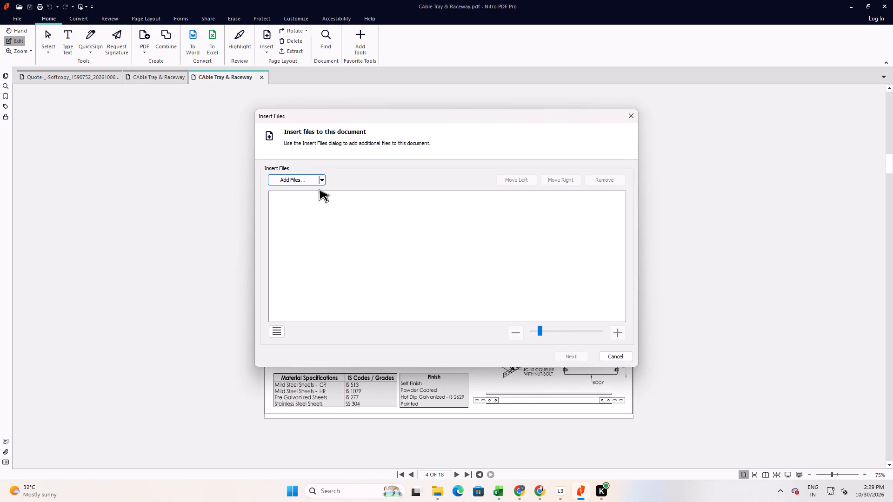
left_click(297, 178)
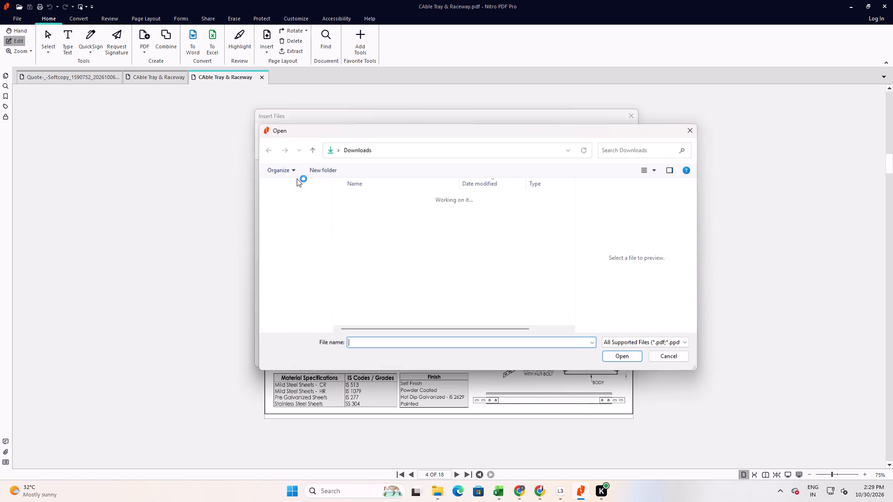
scroll(288, 293, "down", 3)
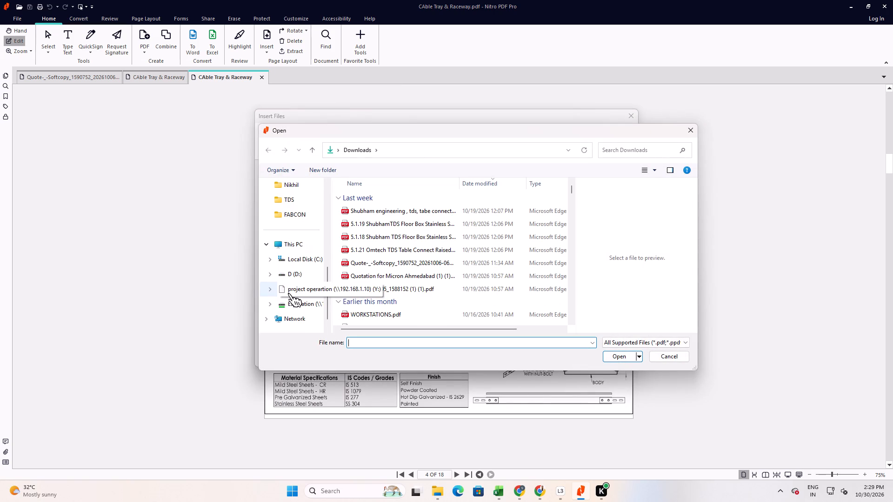
left_click(290, 293)
scroll(367, 271, "down", 2)
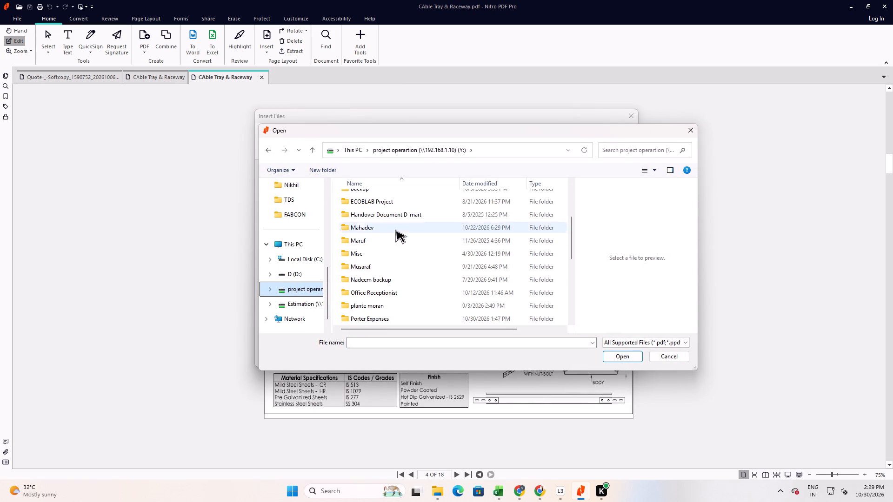
scroll(400, 214, "up", 1)
scroll(372, 290, "down", 3)
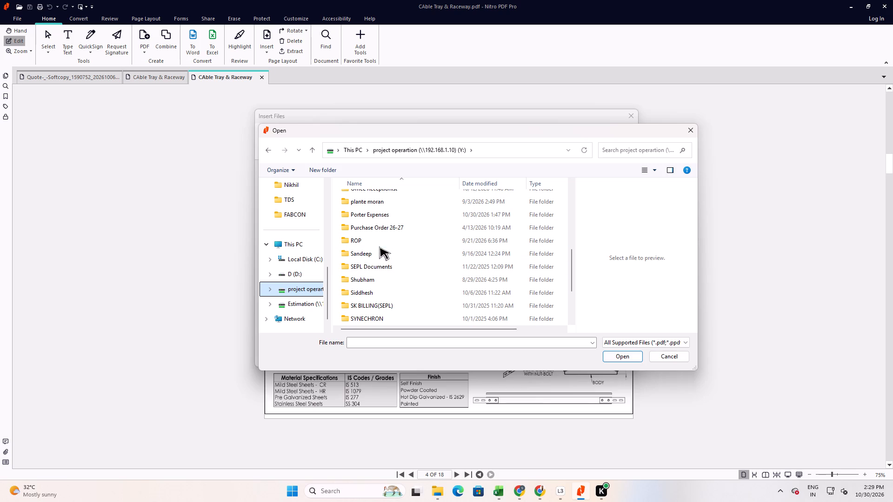
double_click(379, 244)
double_click(380, 220)
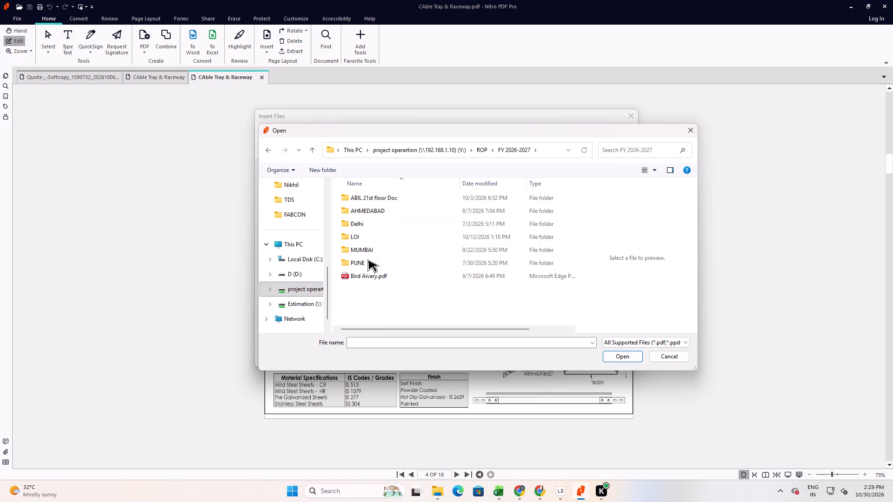
double_click(387, 215)
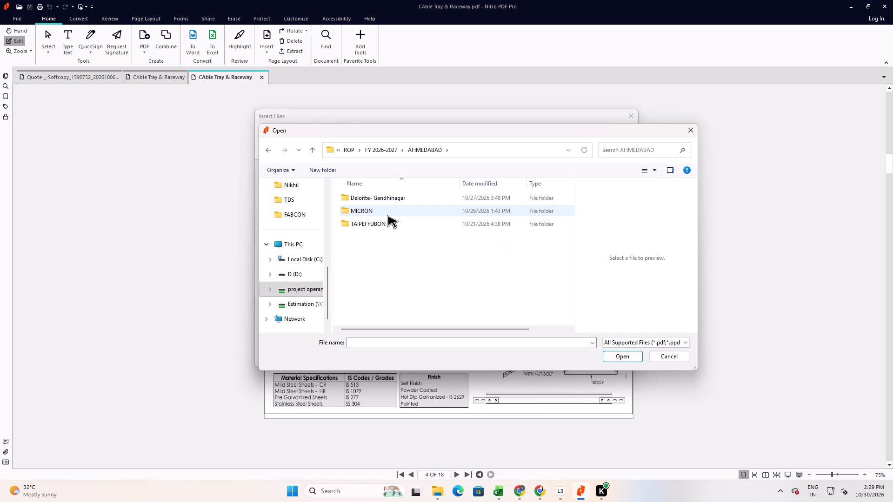
double_click(387, 215)
double_click(383, 231)
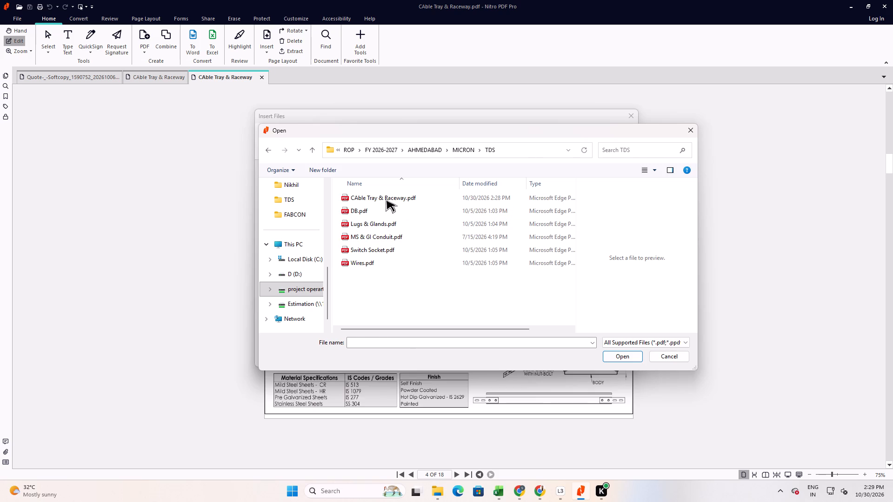
double_click(386, 198)
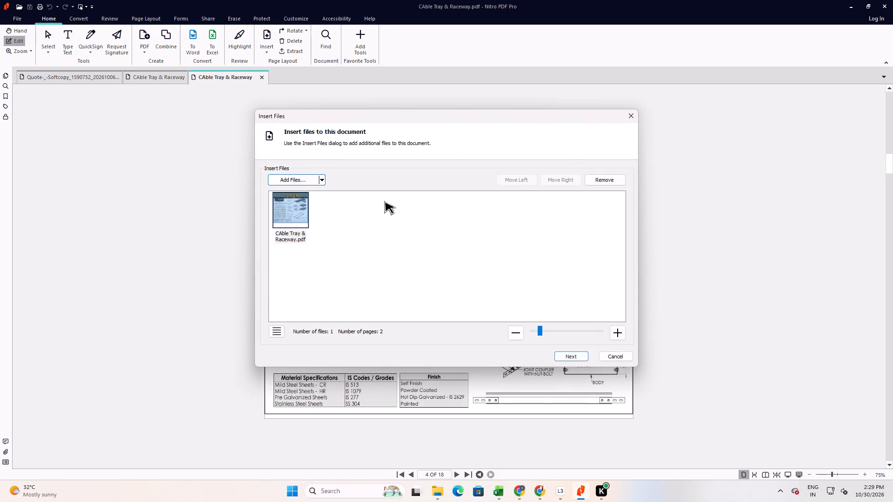
left_click(564, 355)
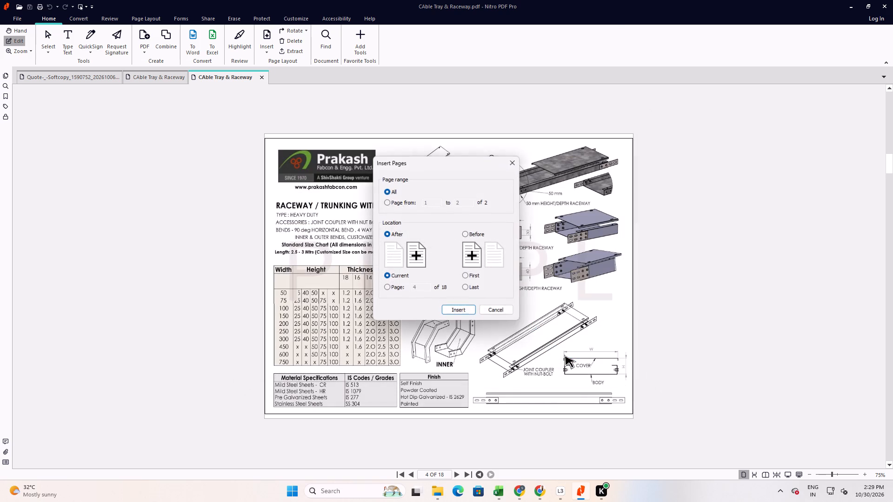
left_click(457, 308)
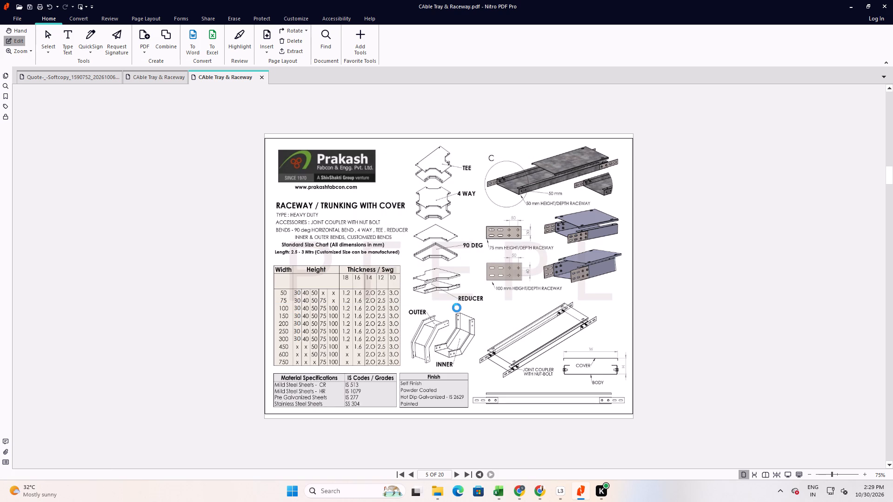
Compare the inserted raceway pages with the original heavy-duty and snap-fit raceway pages around them in the highlighted copy.
scroll(404, 328, "up", 3)
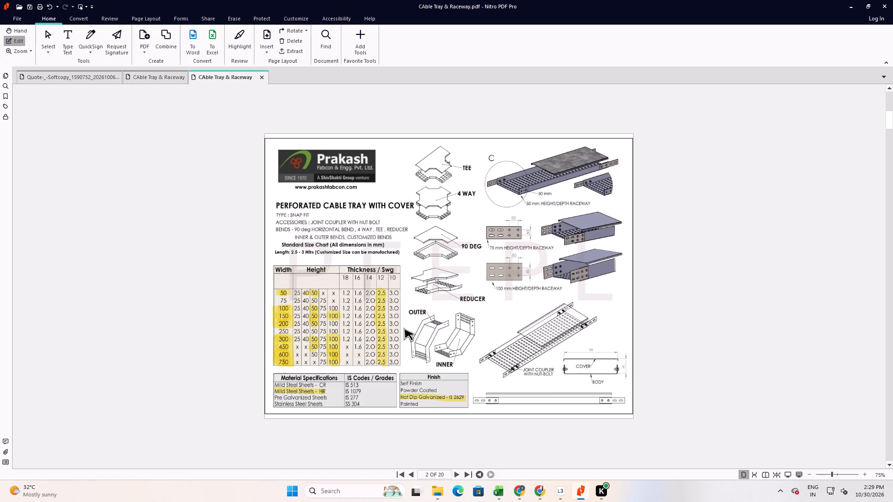
scroll(404, 328, "down", 1)
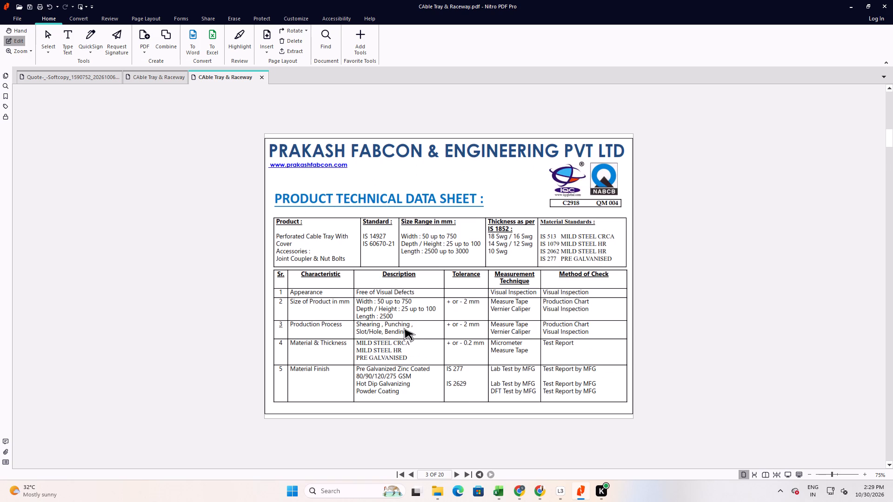
scroll(404, 328, "down", 2)
scroll(404, 328, "up", 1)
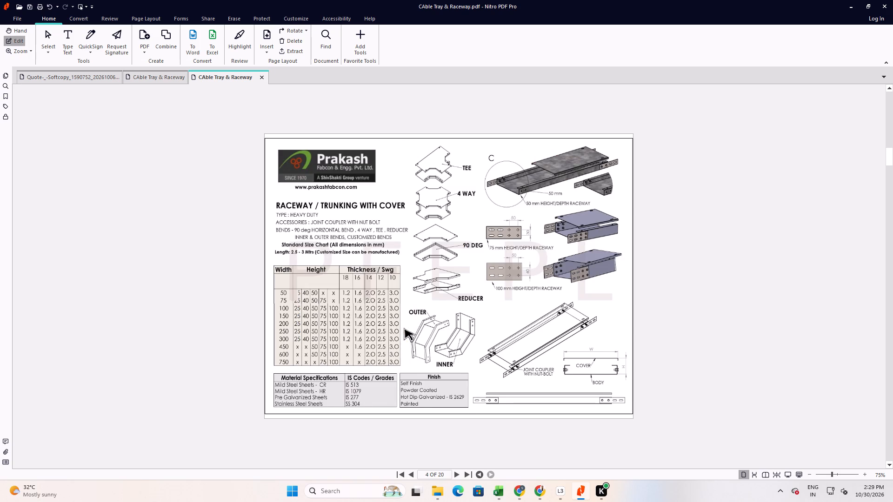
scroll(404, 328, "down", 3)
scroll(404, 328, "up", 1)
scroll(404, 328, "down", 1)
scroll(404, 328, "up", 1)
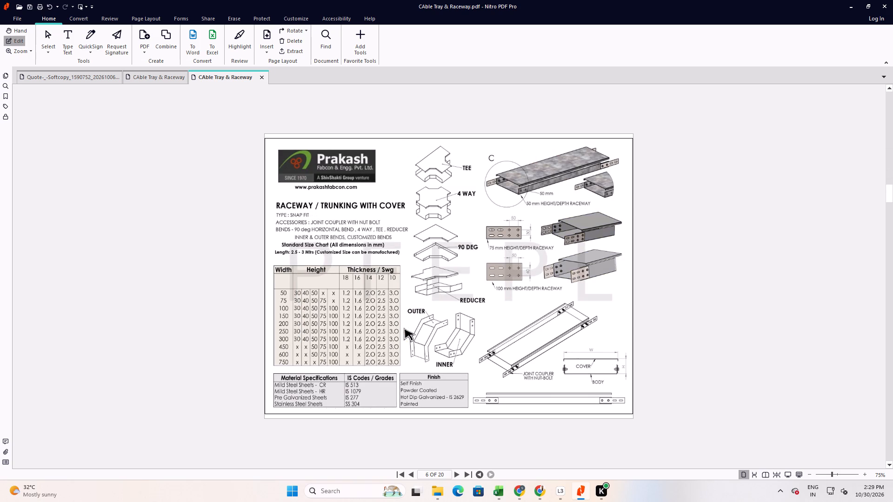
Delete page 7, the old snap-fit raceway page whose size chart heights start at 25.
scroll(404, 328, "down", 1)
left_click(286, 45)
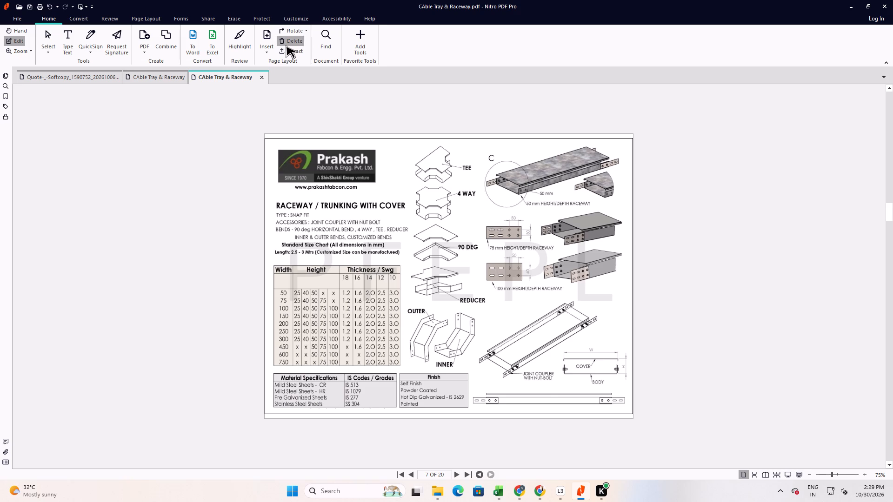
left_click(466, 286)
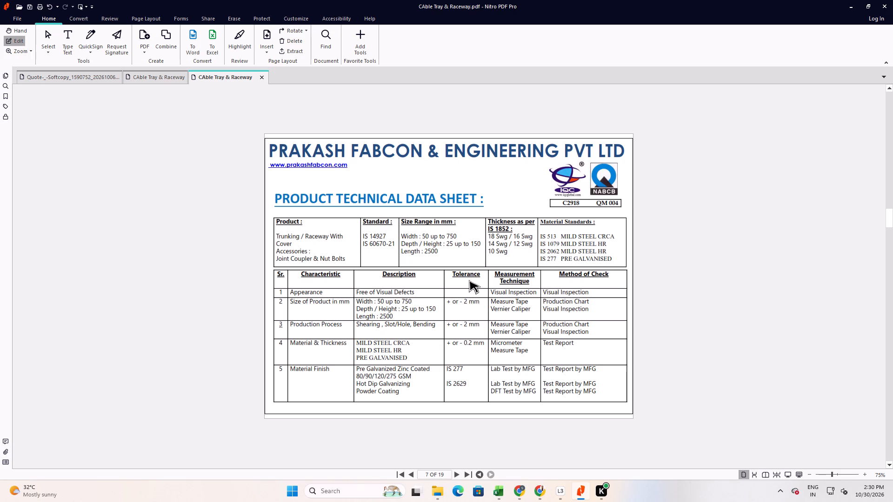
Delete page 4, the old heavy-duty raceway page whose size chart heights start at 25.
scroll(469, 280, "up", 1)
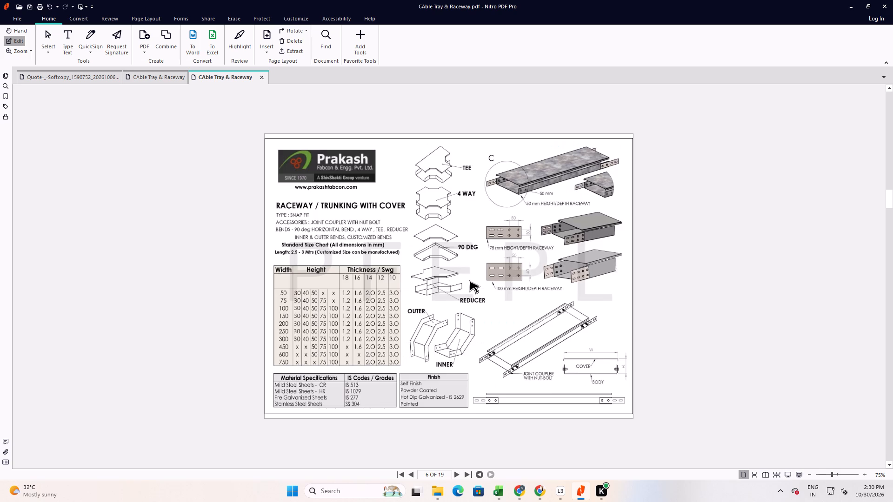
scroll(469, 280, "up", 2)
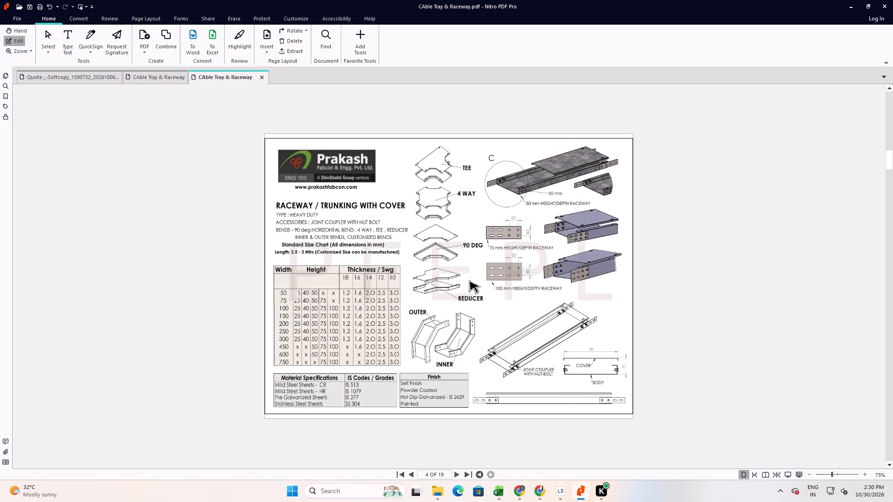
scroll(469, 280, "up", 1)
scroll(469, 280, "down", 1)
left_click(294, 41)
left_click(464, 290)
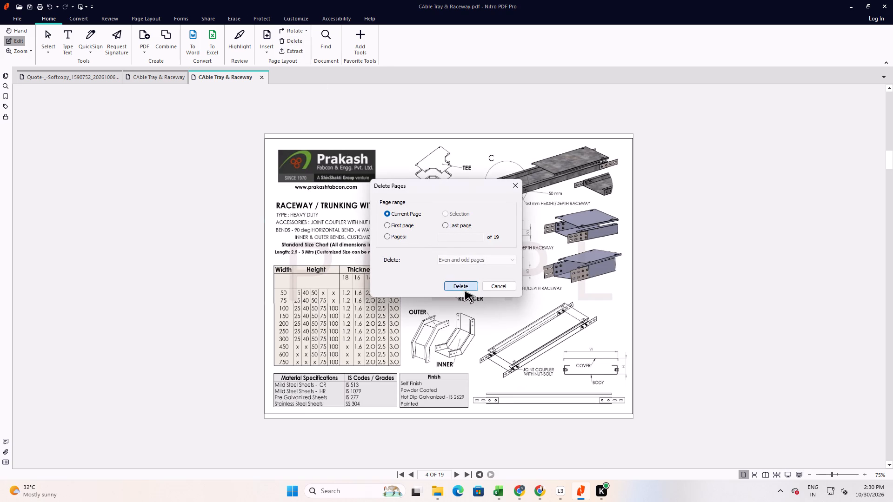
Examine the page order from the replaced raceway pages through the ladder cable tray page, ending on the snap-fit raceway page.
scroll(464, 290, "up", 1)
scroll(464, 290, "down", 1)
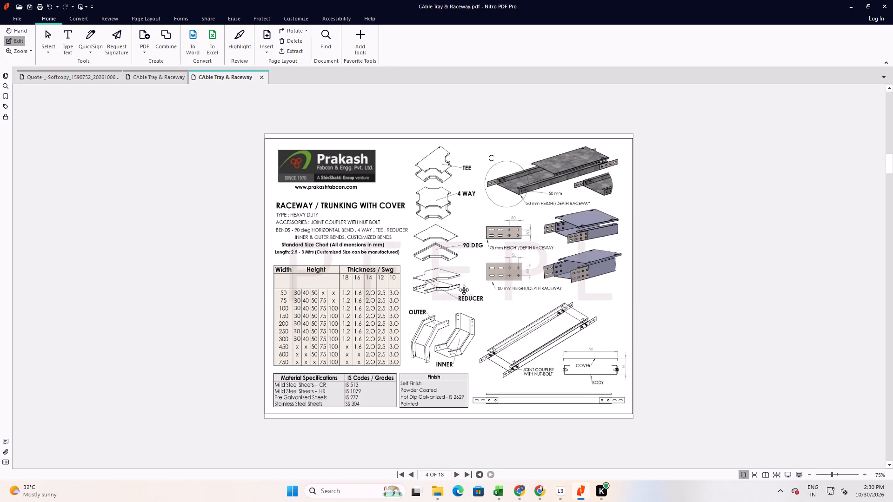
scroll(464, 290, "down", 4)
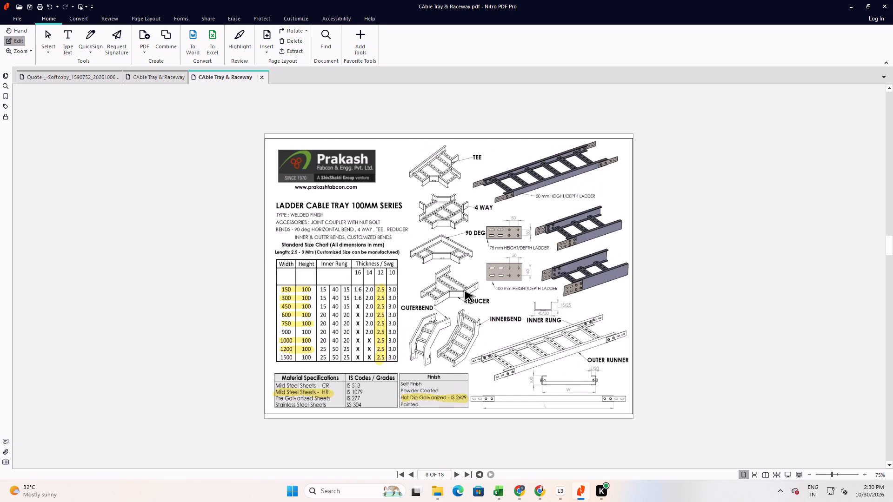
scroll(464, 290, "up", 4)
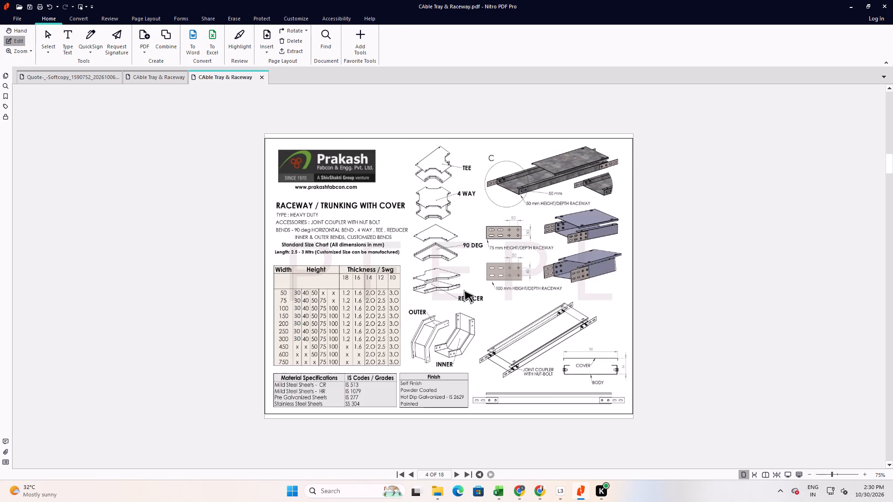
scroll(464, 290, "down", 1)
scroll(464, 290, "up", 1)
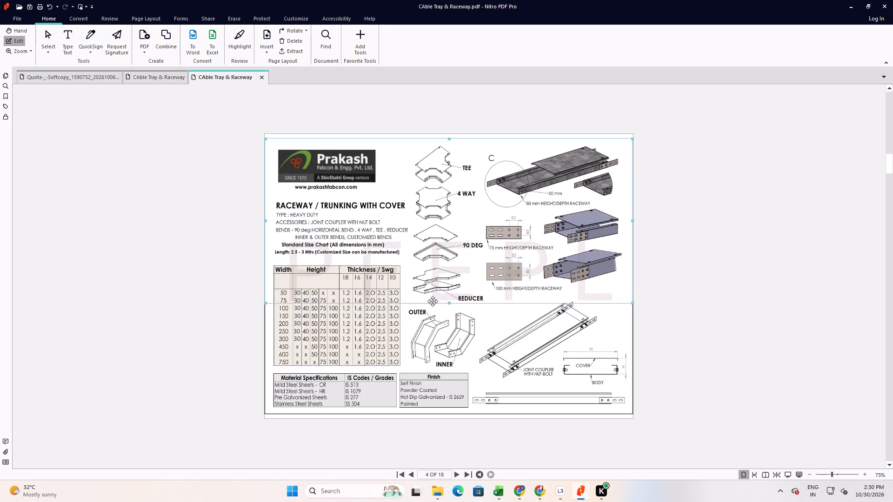
scroll(394, 298, "down", 1)
Check the raceway sizes in the ADMIN BUILDING1 - ELECTRICAL BOQ unpriced workbook in Excel, returning to the highlighted PDF.
key("alt+Tab")
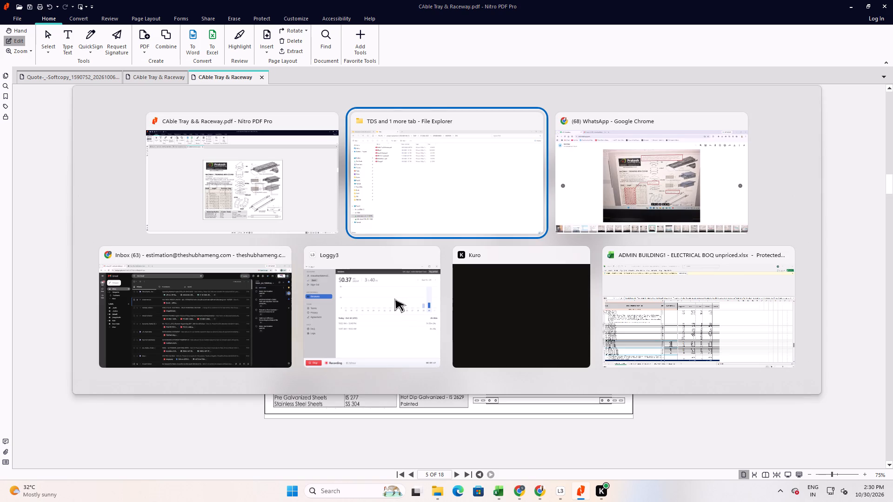
key("alt+Tab")
key("alt+Tab")
key("alt+Tab")
key("alt+Tab")
key("alt+Tab")
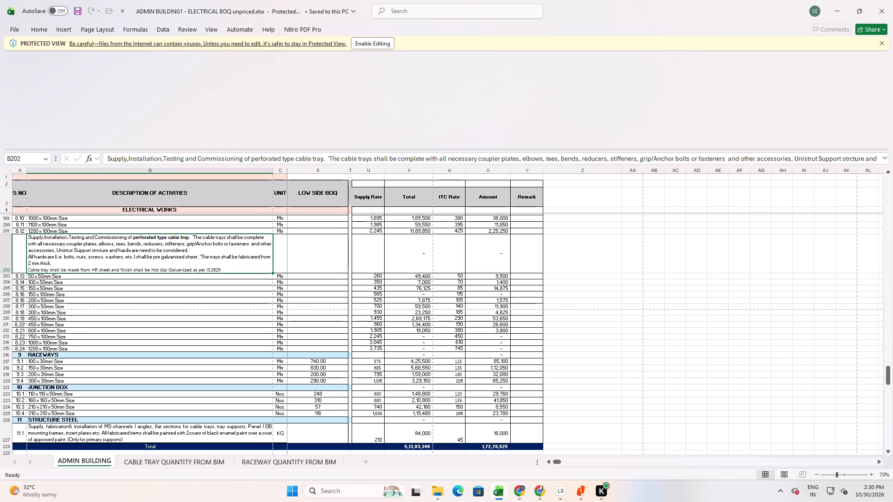
key("alt+Tab")
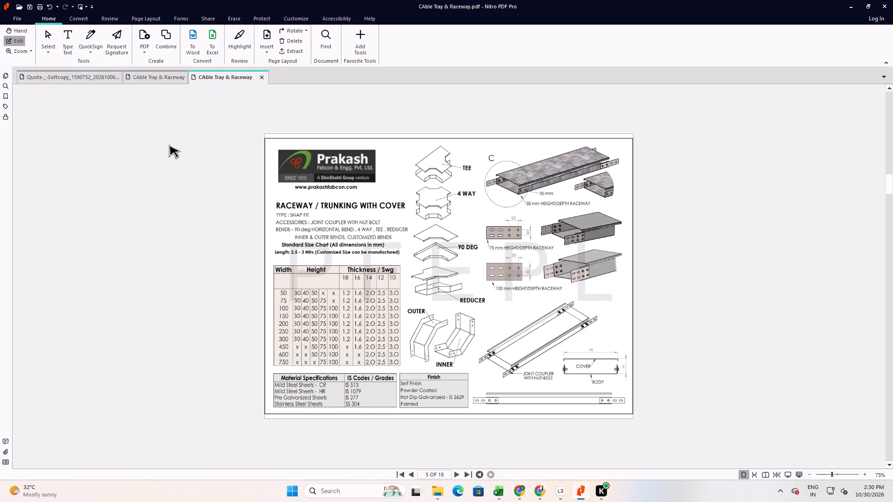
Save the corrected highlighted CAble Tray & Raceway PDF and close it.
key("ctrl+s")
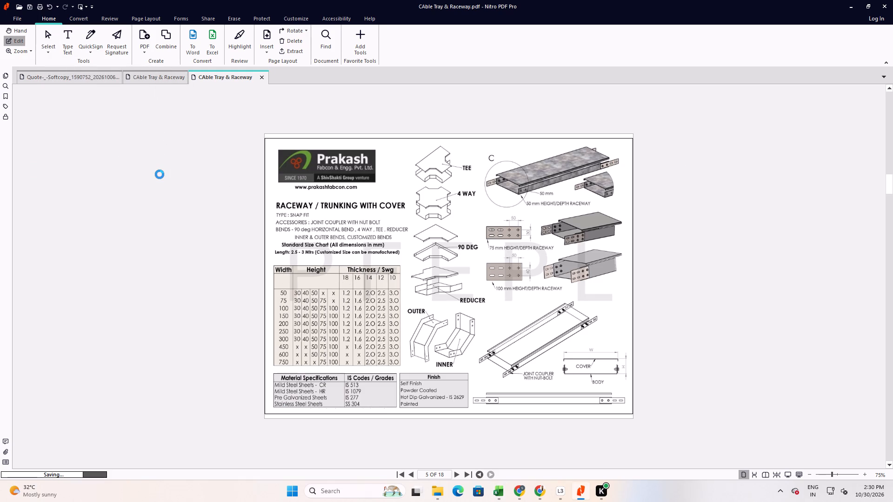
key("alt+Tab")
left_click(227, 195, "alt")
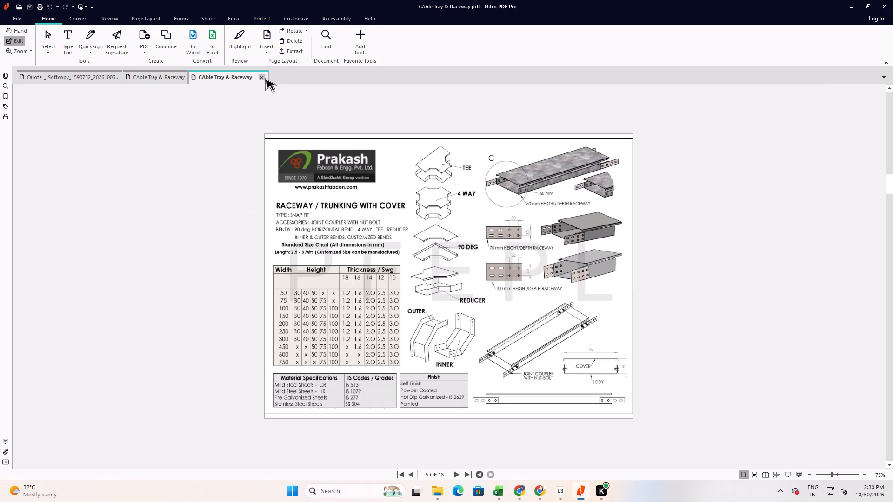
key("alt+Tab")
left_click(238, 205, "alt")
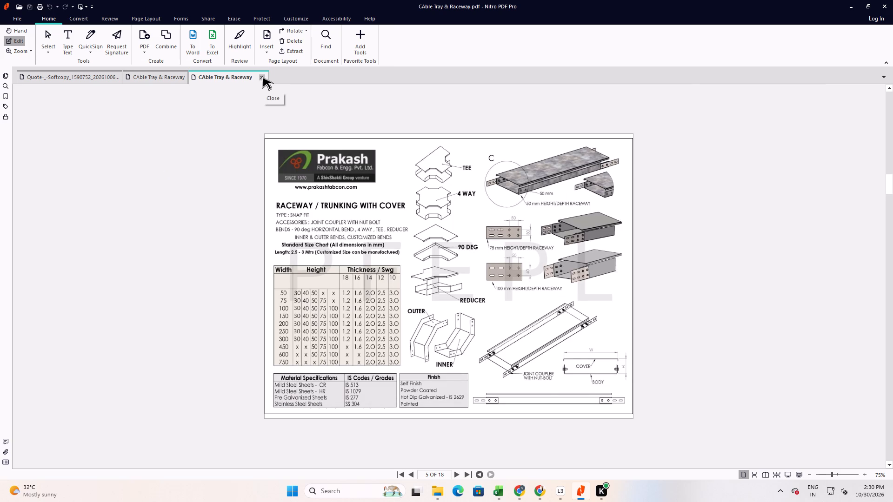
left_click(262, 76)
Open CAble Tray & Raceway.pdf in Microsoft Edge from the FABCON folder under MICRON's ELECTRICAL TDS, 2. CABLE TRAY & RACEWAY.
key("alt+Tab")
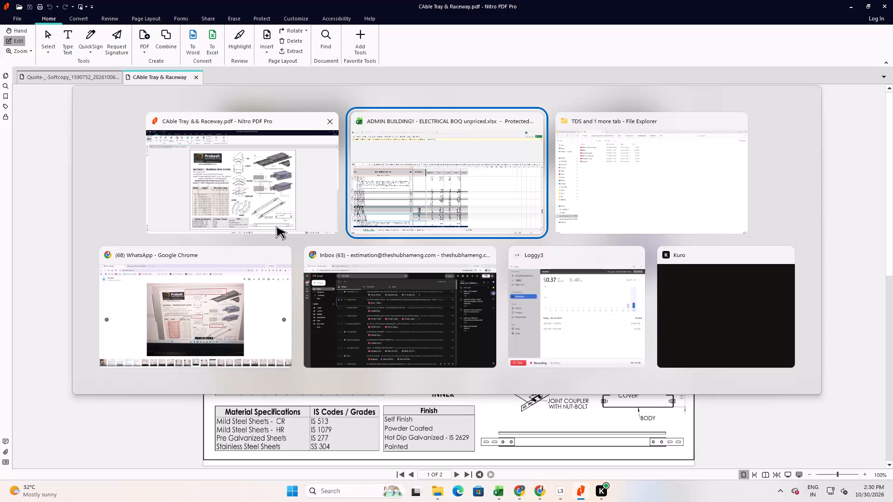
key("alt+Tab")
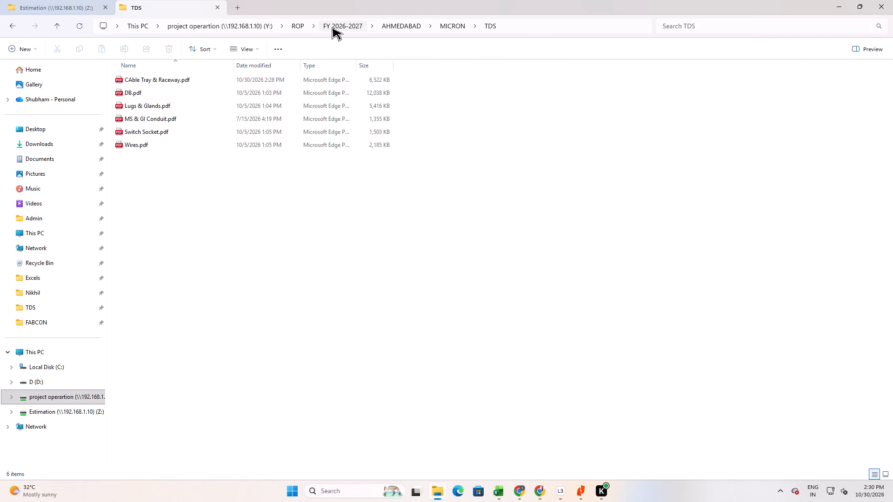
left_click(444, 28)
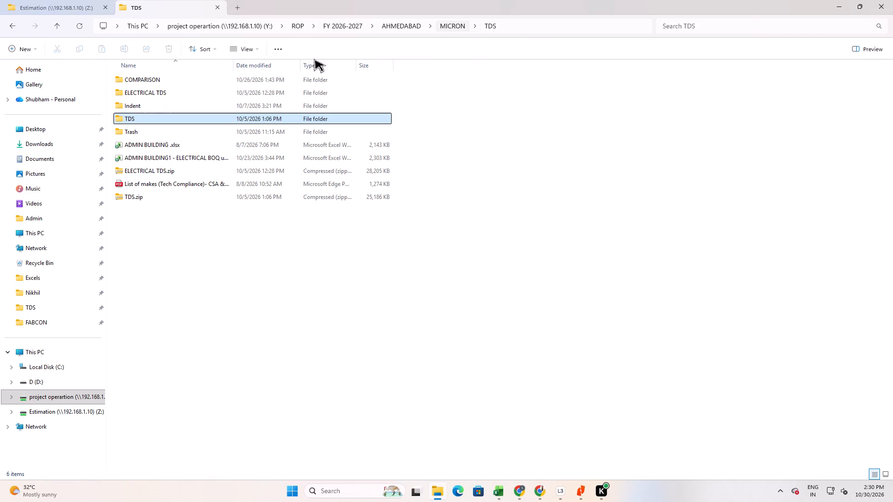
double_click(205, 91)
double_click(207, 93)
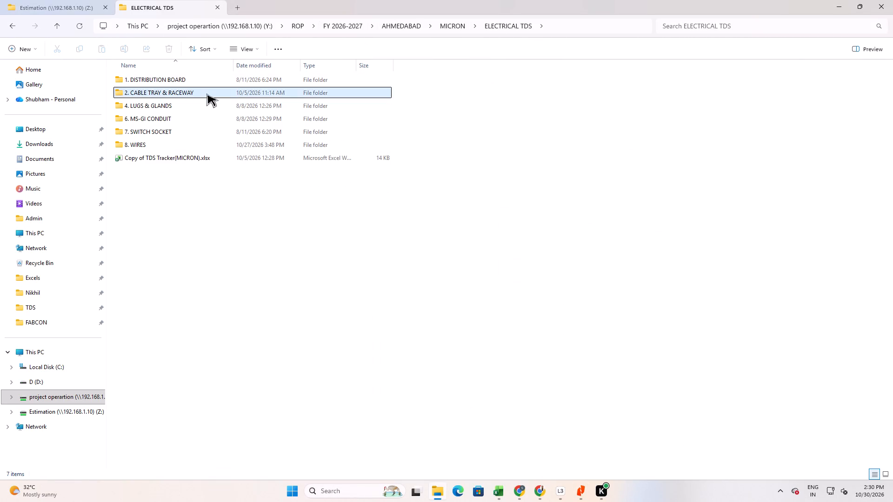
double_click(210, 79)
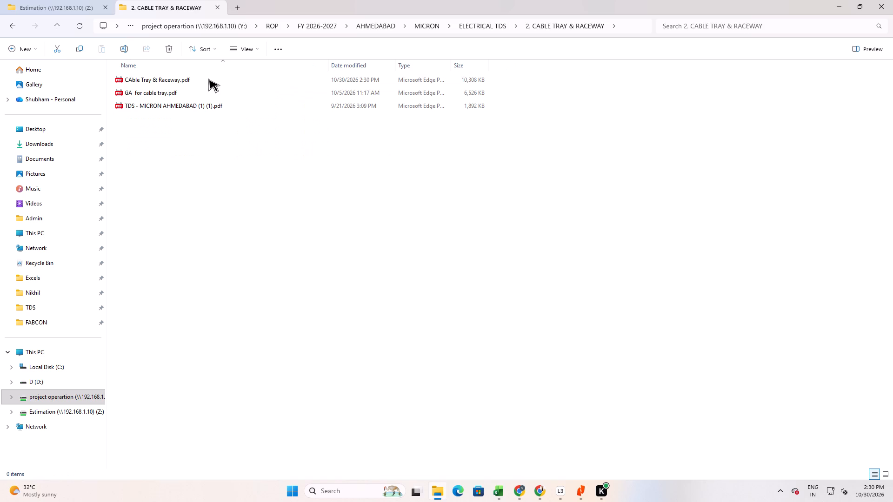
left_click(208, 79)
right_click(208, 79)
left_click(282, 130)
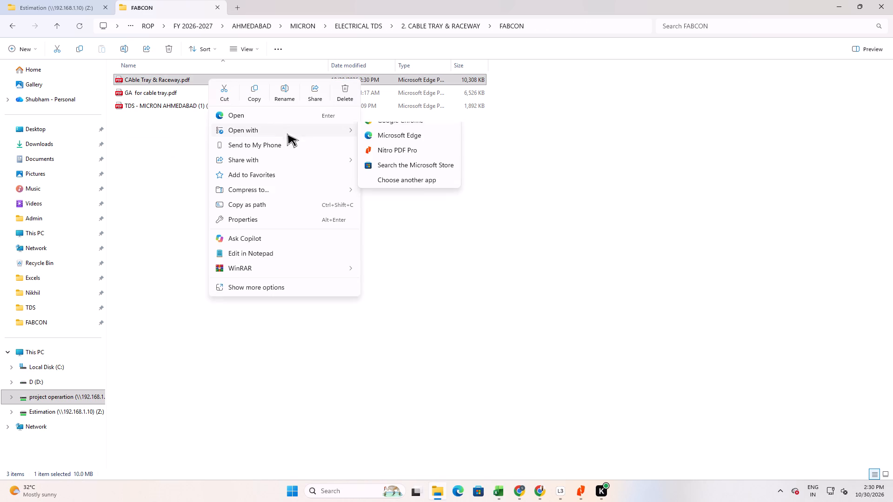
left_click(392, 150)
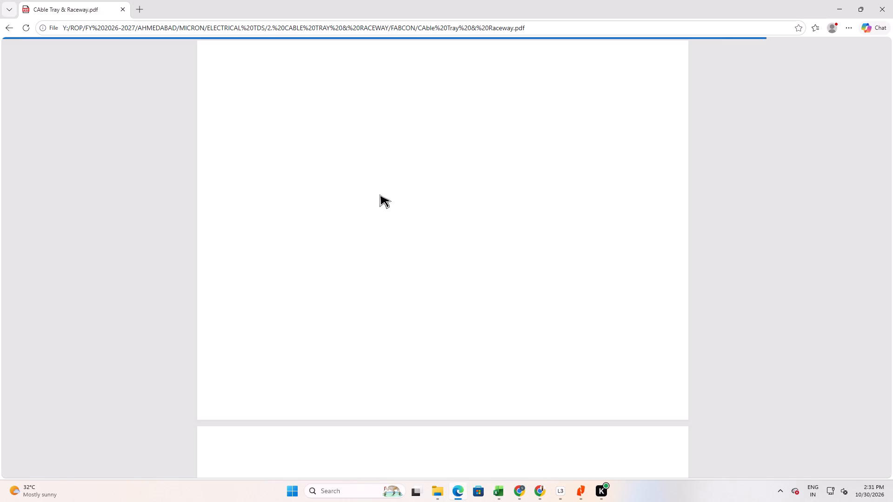
Examine the opening pages of the data sheet, from the perforated cable tray page to the raceway pages.
scroll(345, 292, "up", 2)
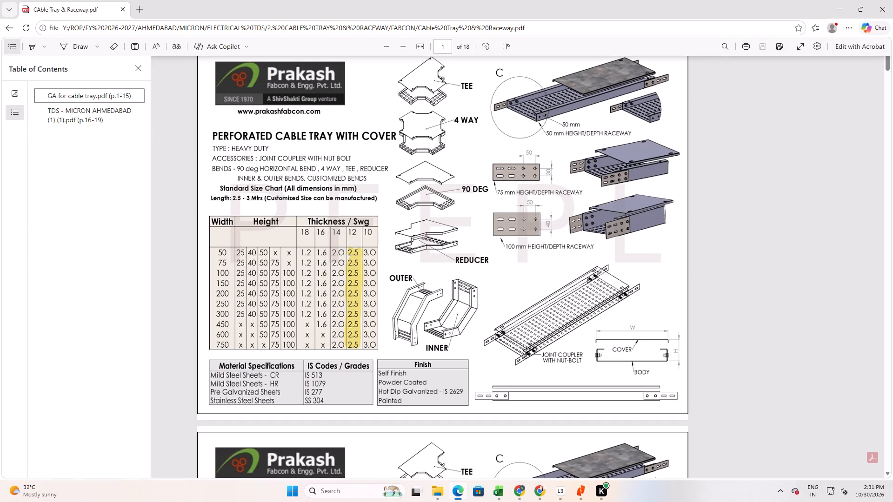
scroll(343, 301, "up", 2)
scroll(341, 310, "down", 2)
scroll(341, 311, "up", 6)
scroll(334, 295, "down", 15)
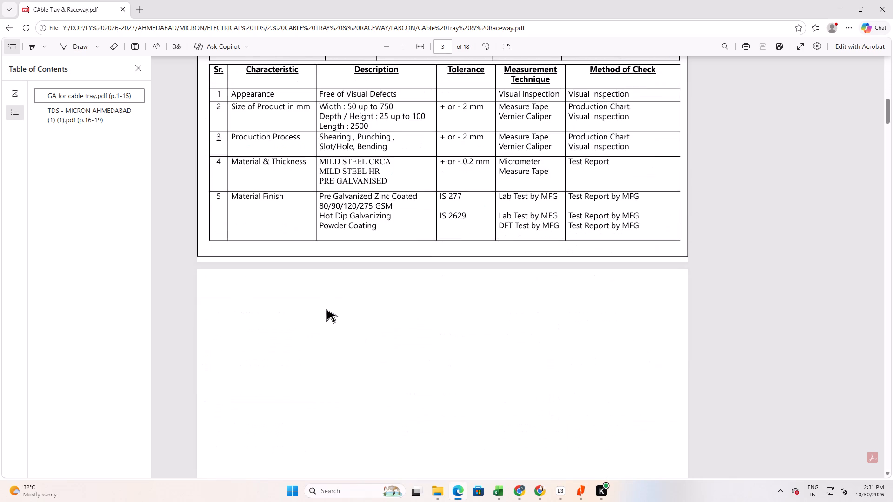
scroll(326, 309, "down", 6)
Highlight widths 100, 150 and 200 in yellow in the heavy-duty raceway size chart on page 4.
left_click(32, 49)
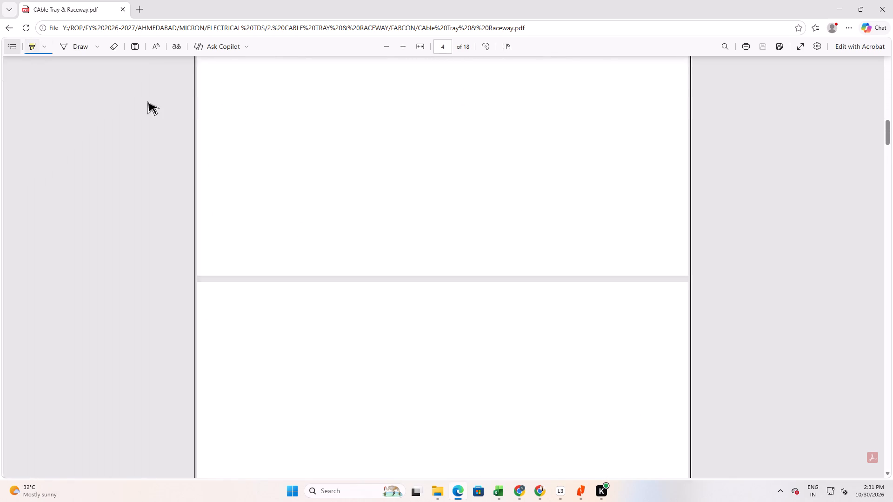
scroll(310, 285, "down", 3)
scroll(317, 337, "down", 4)
scroll(321, 343, "up", 3)
scroll(321, 343, "down", 4)
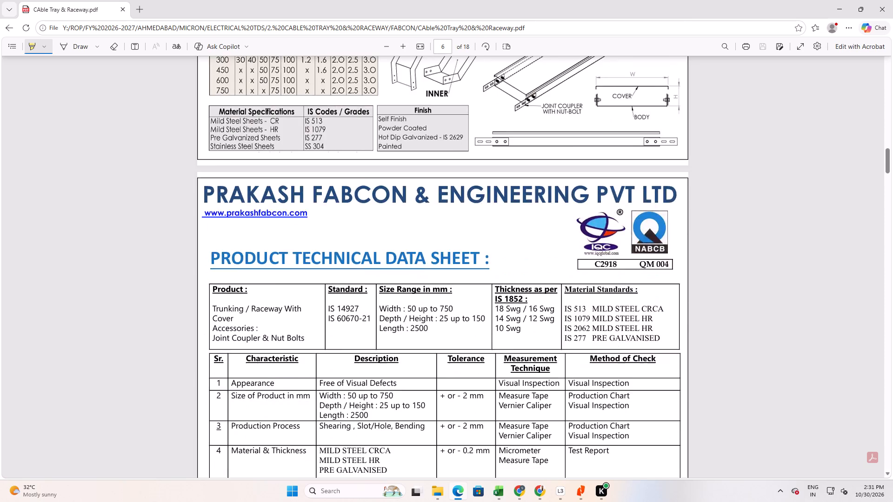
scroll(321, 343, "up", 12)
scroll(321, 343, "down", 4)
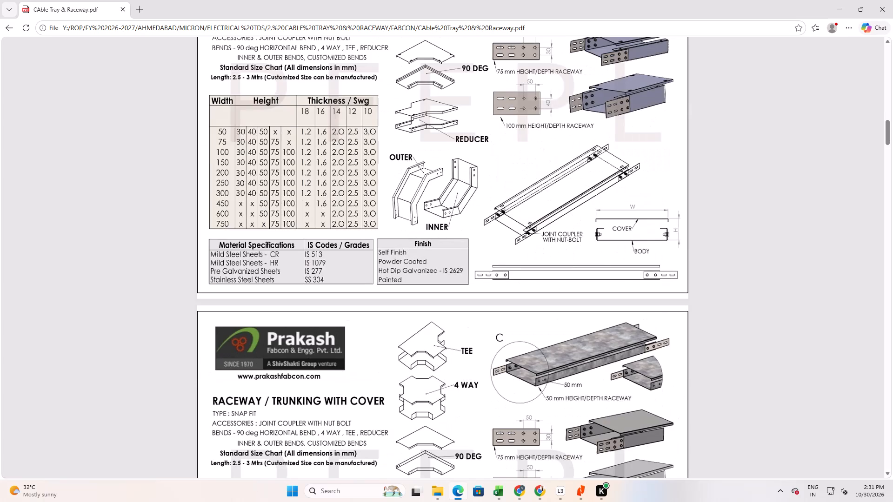
scroll(321, 343, "up", 9)
scroll(321, 343, "down", 4)
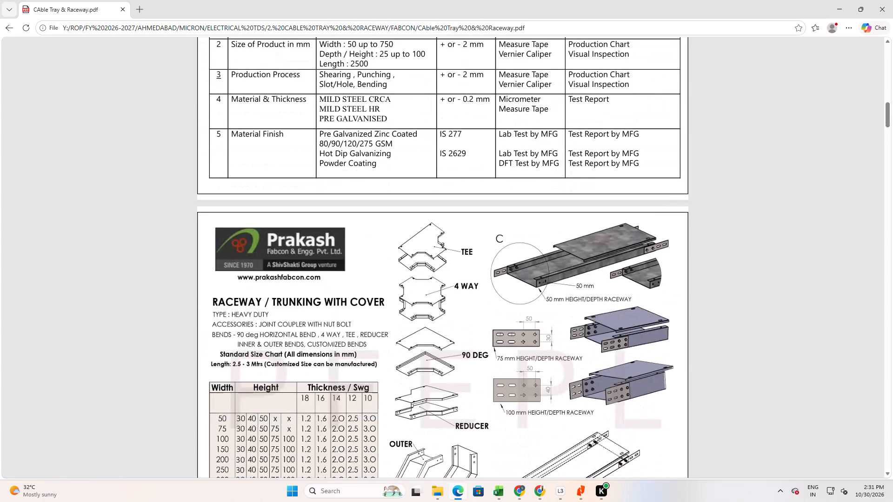
scroll(321, 343, "down", 2)
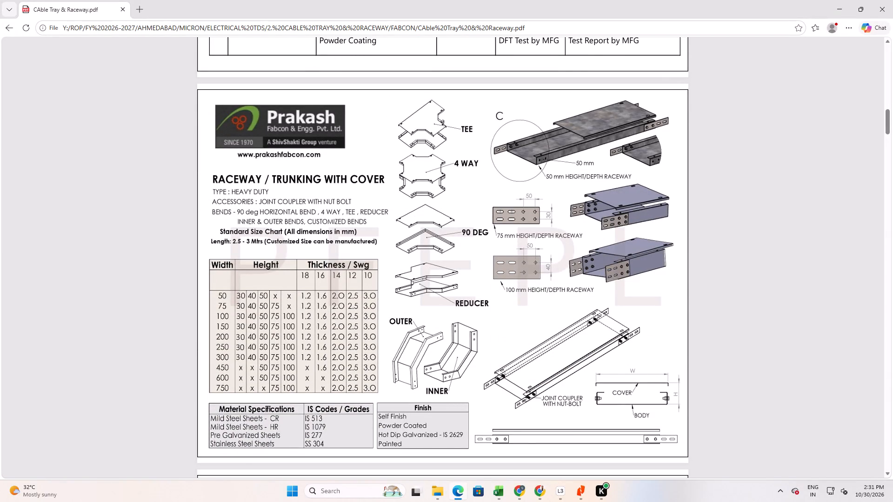
left_click_drag(214, 313, 227, 311)
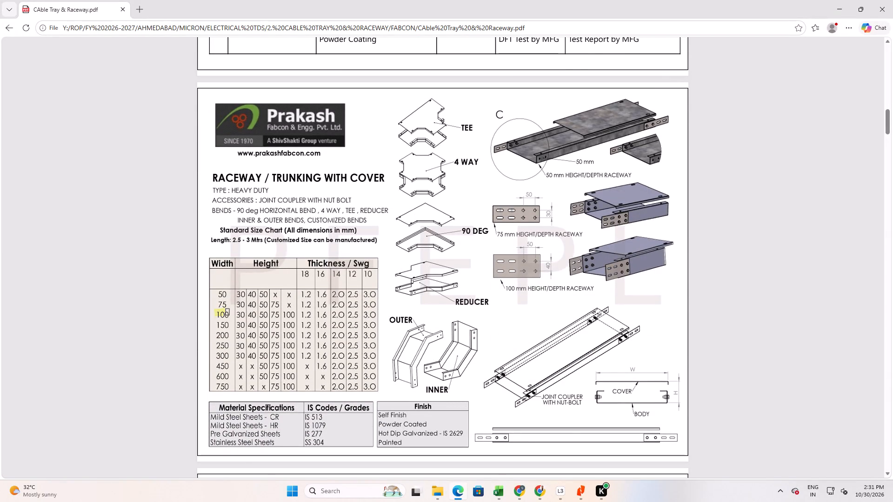
left_click_drag(227, 311, 227, 340)
left_click_drag(227, 340, 215, 329)
left_click_drag(215, 329, 220, 328)
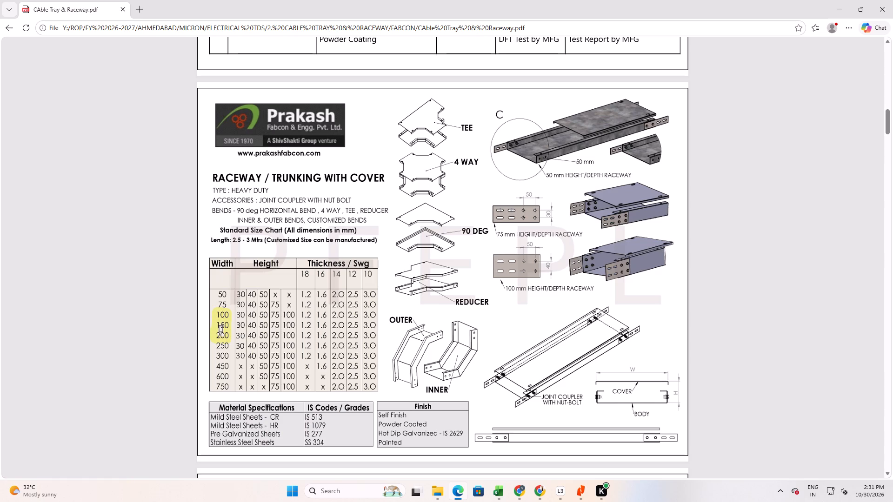
left_click_drag(220, 328, 222, 337)
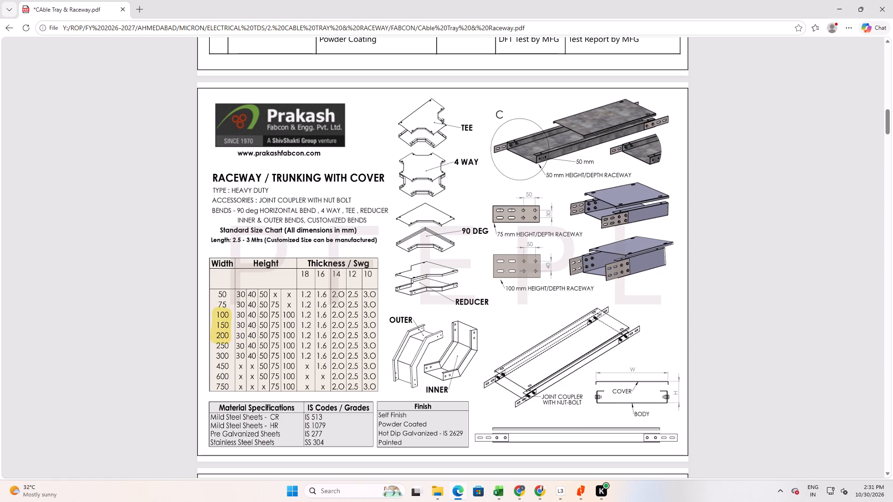
Check the raceway sizes in the ADMIN BUILDING1 - ELECTRICAL BOQ unpriced workbook in Excel, returning to the PDF in Edge.
key("alt+Tab")
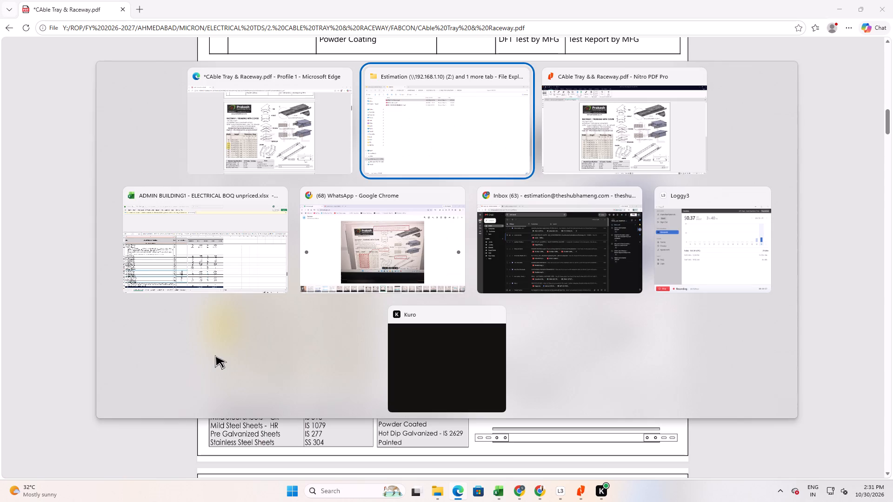
key("alt+Tab")
key("alt+Tab")
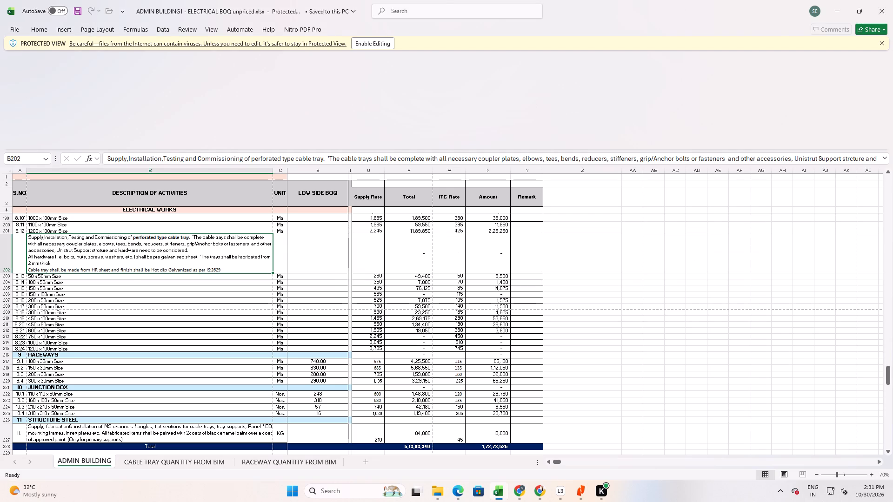
key("alt+Tab")
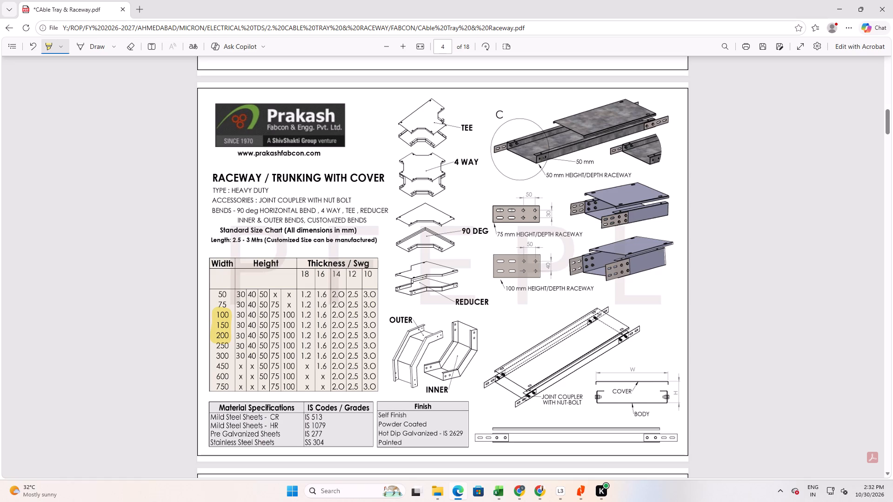
Highlight width 300 in the heavy-duty raceway size chart.
left_click_drag(213, 355, 229, 357)
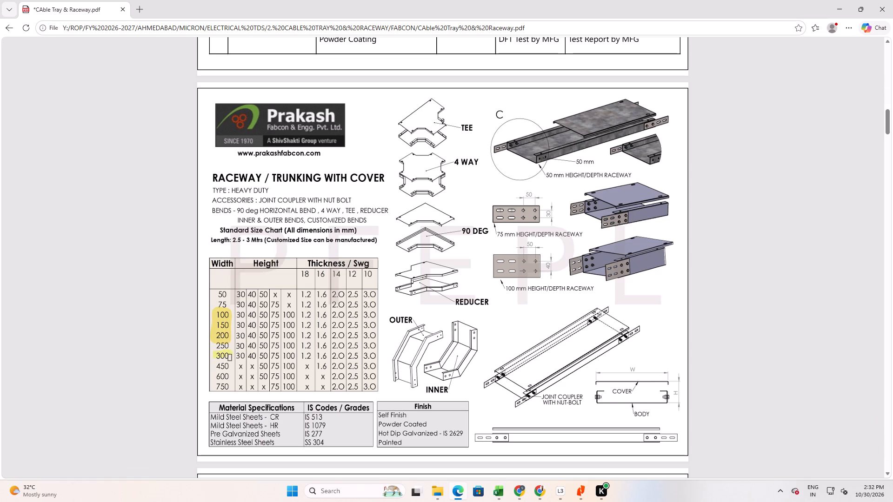
left_click_drag(229, 357, 213, 358)
left_click_drag(213, 358, 226, 351)
left_click_drag(226, 351, 226, 351)
Highlight the height 30 cells for widths 100, 150, 200 and 300 in the heavy-duty raceway size chart.
left_click(236, 311)
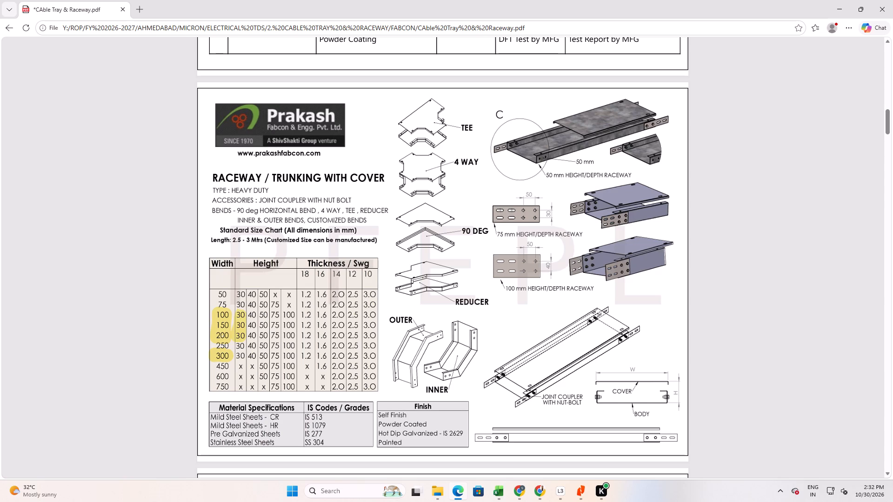
left_click(235, 350)
left_click_drag(235, 355, 244, 355)
left_click_drag(236, 354, 234, 360)
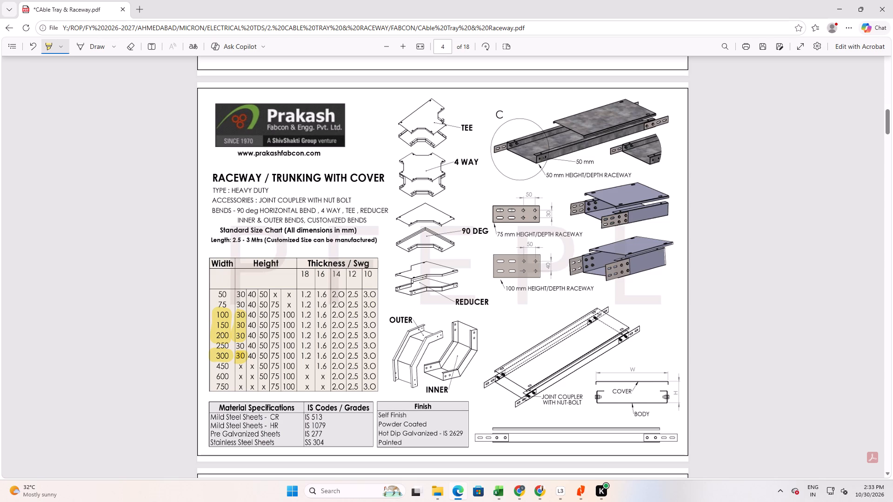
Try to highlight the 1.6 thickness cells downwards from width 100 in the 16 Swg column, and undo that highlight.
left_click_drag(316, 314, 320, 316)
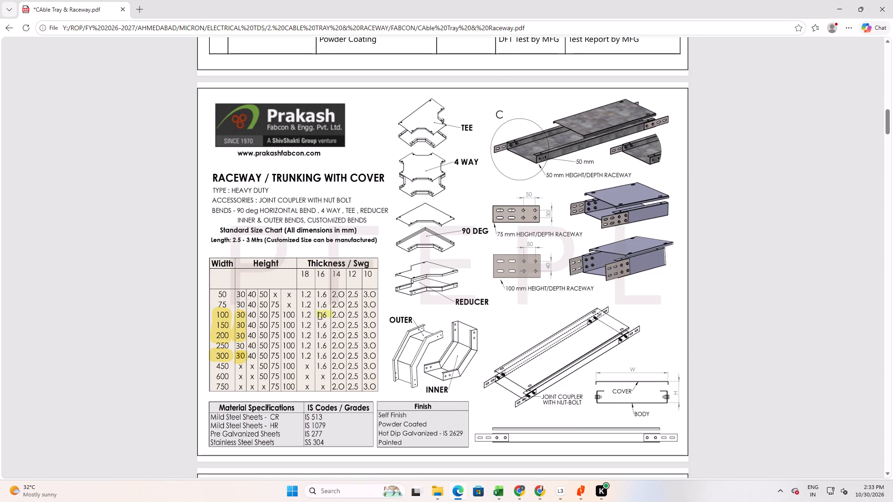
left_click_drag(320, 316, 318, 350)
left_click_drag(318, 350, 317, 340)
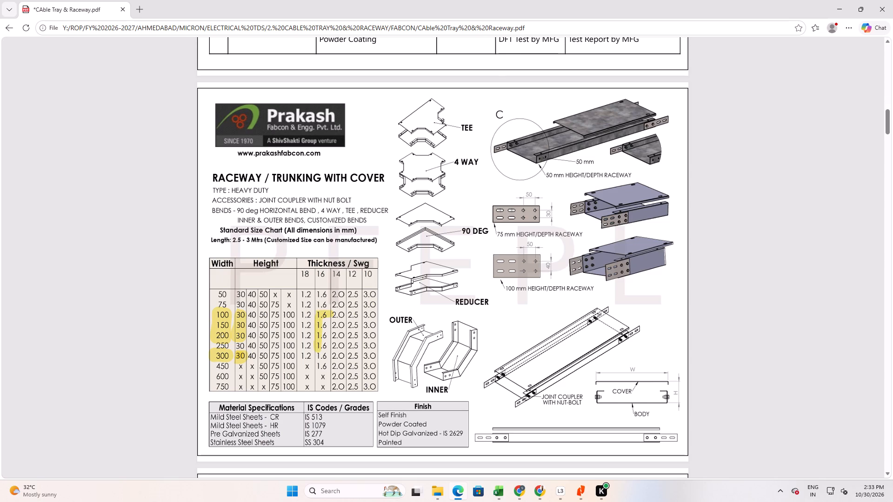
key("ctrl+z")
Highlight the 1.6 thickness cells for widths 100, 150 and 200 in the 16 Swg column of the heavy-duty raceway size chart.
left_click_drag(316, 314, 325, 314)
left_click_drag(325, 314, 326, 338)
left_click_drag(326, 338, 317, 322)
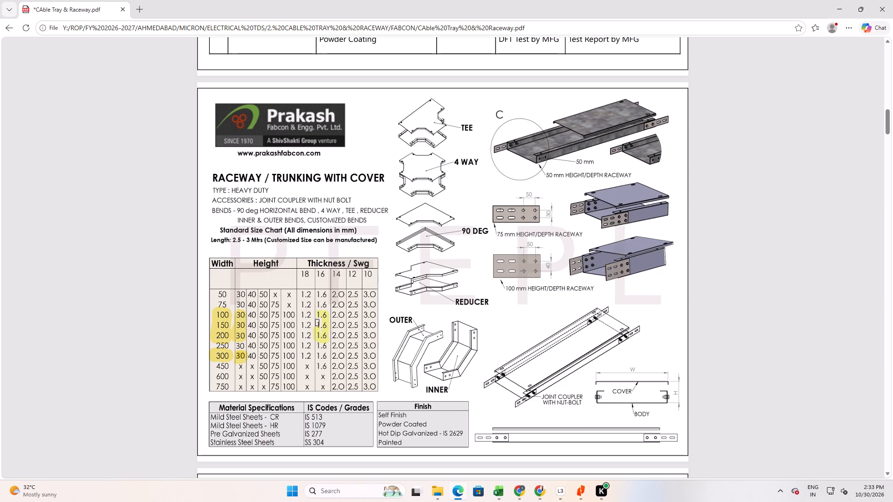
left_click_drag(317, 322, 322, 335)
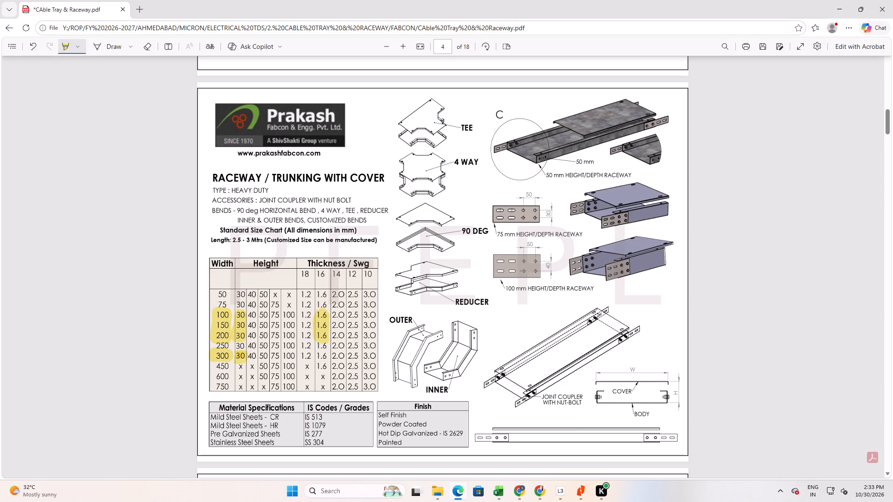
In File Explorer, open Tally PO PDF copy 26-27 within Purchase Order 26-27 on the Y: drive and sort it by name descending.
left_click(443, 489)
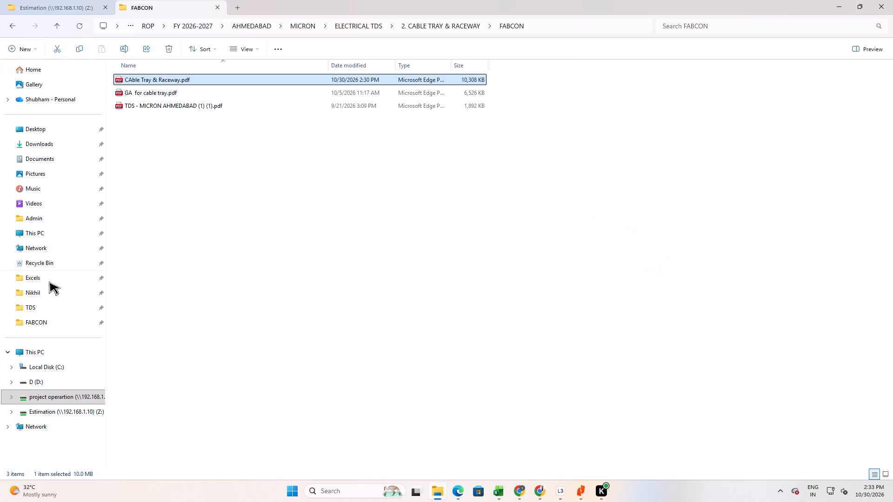
left_click(66, 398)
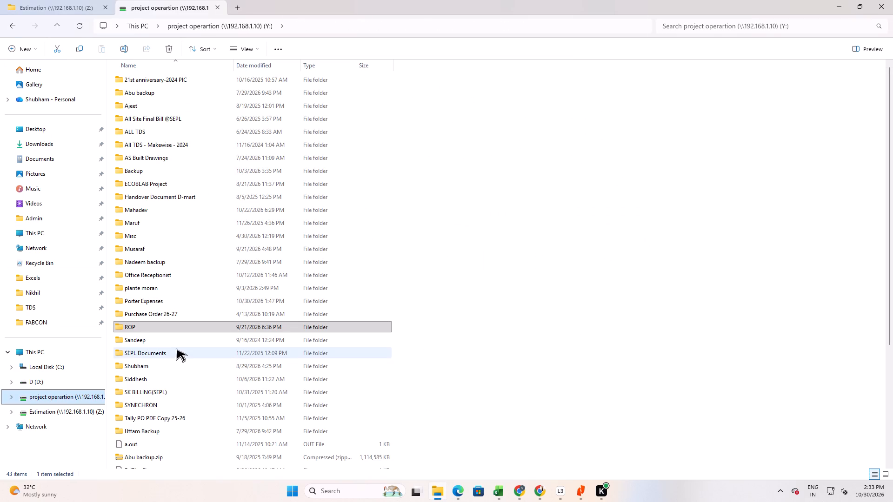
double_click(174, 324)
left_click(9, 24)
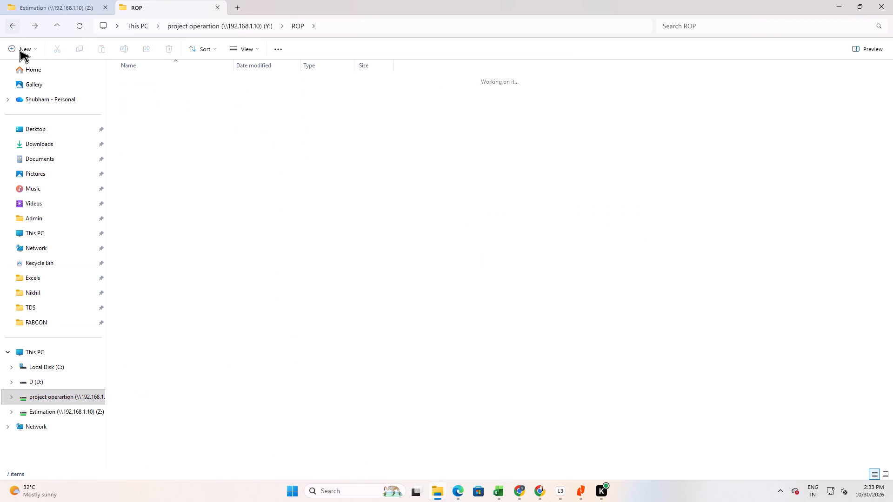
double_click(179, 315)
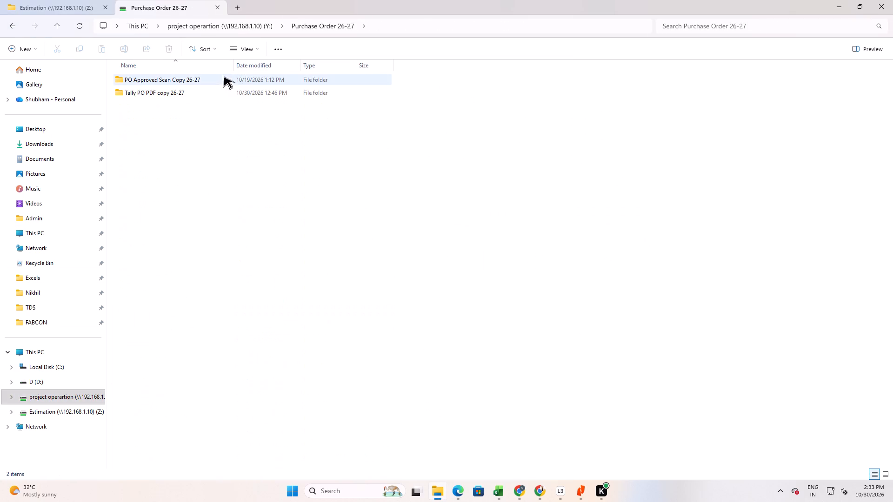
double_click(201, 95)
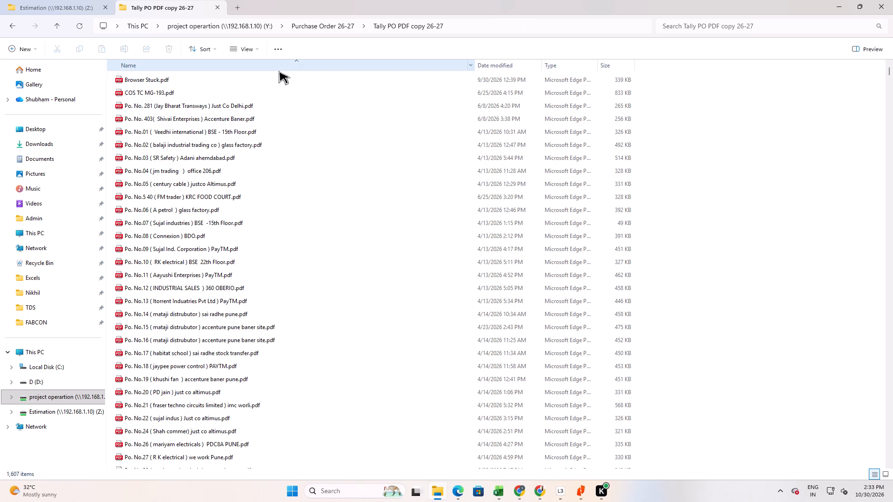
left_click(279, 71)
Search the Tally PO PDF copy 26-27 folder for "Micro".
left_click(746, 26)
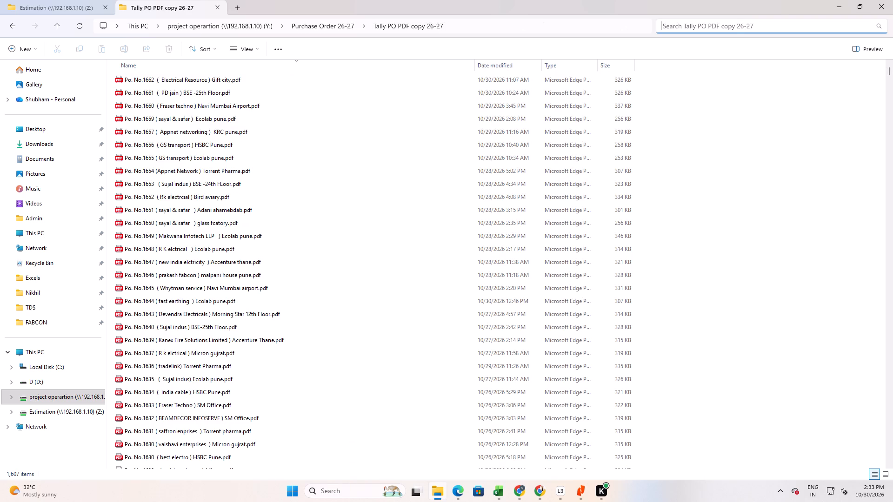
key("shift+m")
key("i")
key("v")
key("BackSpace")
key("c")
key("r")
key("o")
key("m")
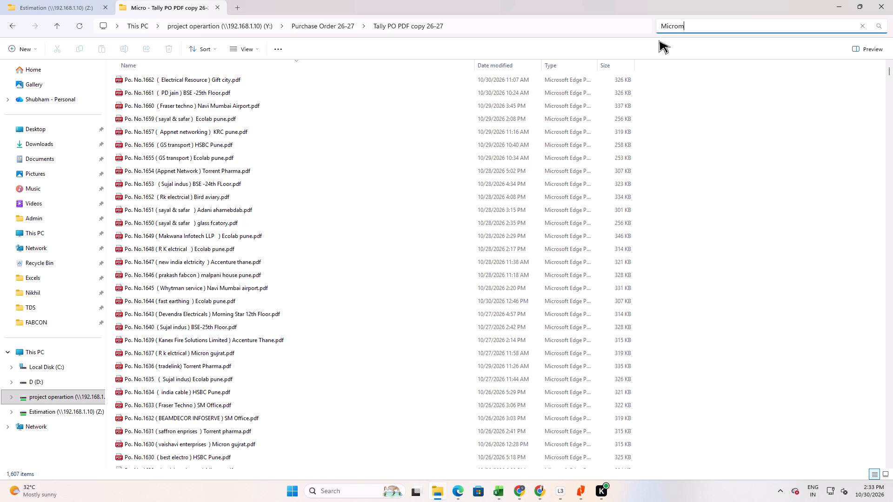
key("BackSpace")
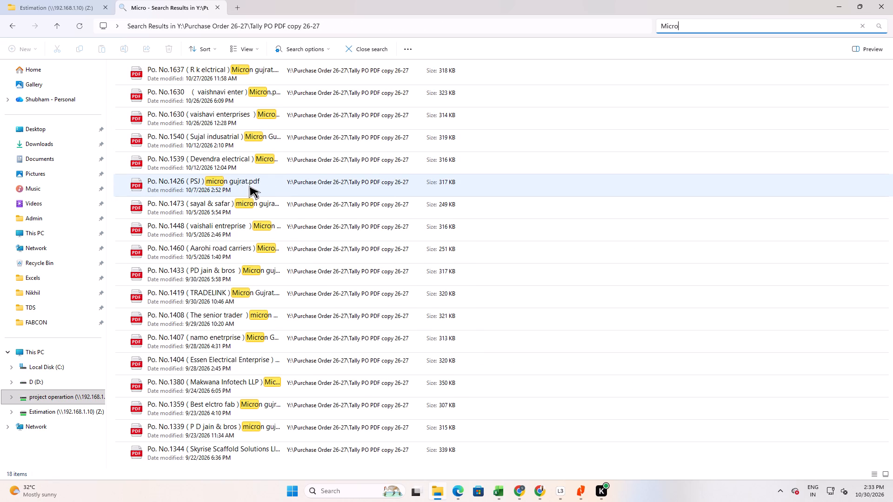
Open the purchase order Po. No.1426 ( PSJ ) micron gujrat.pdf and examine the sizes and thicknesses of the ordered GI trunking and junction boxes.
left_click(258, 187)
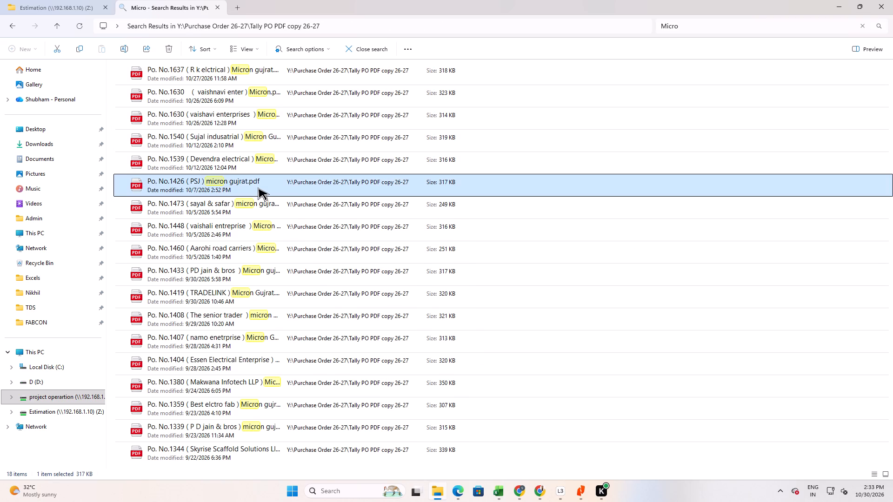
double_click(258, 187)
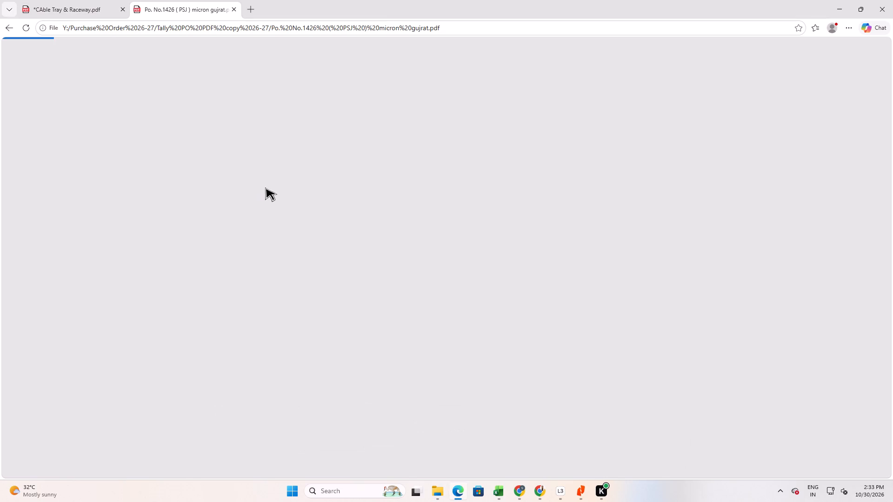
scroll(464, 196, "down", 1)
scroll(727, 292, "down", 5)
scroll(458, 309, "up", 2)
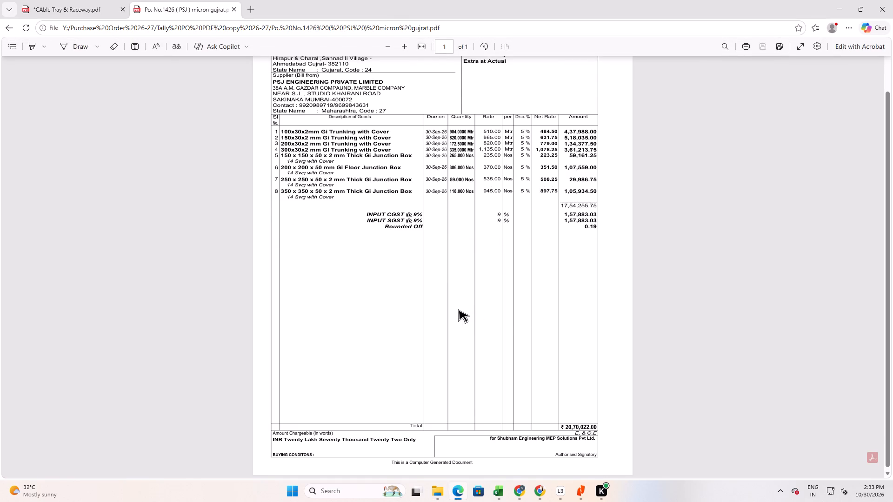
scroll(458, 309, "up", 1)
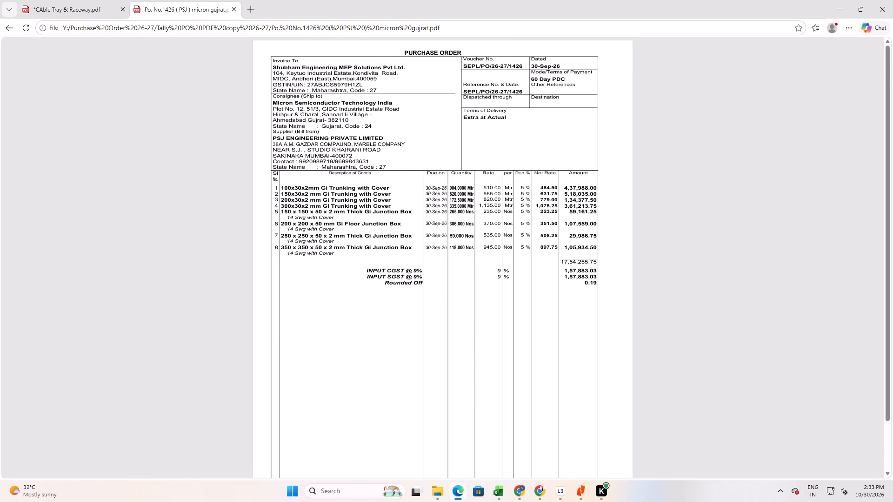
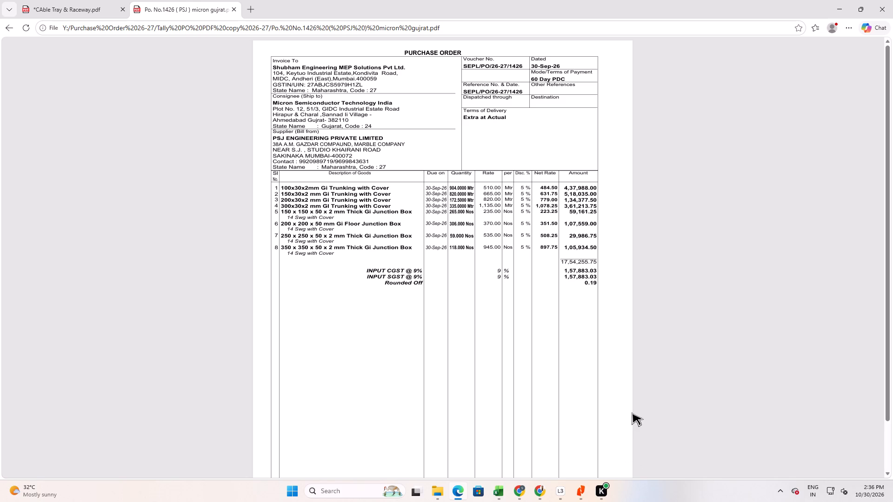
Return to the CAble Tray & Raceway data sheet and undo the 16 Swg thickness highlight in the heavy-duty raceway chart.
key("alt+Tab")
left_click(484, 223, "alt")
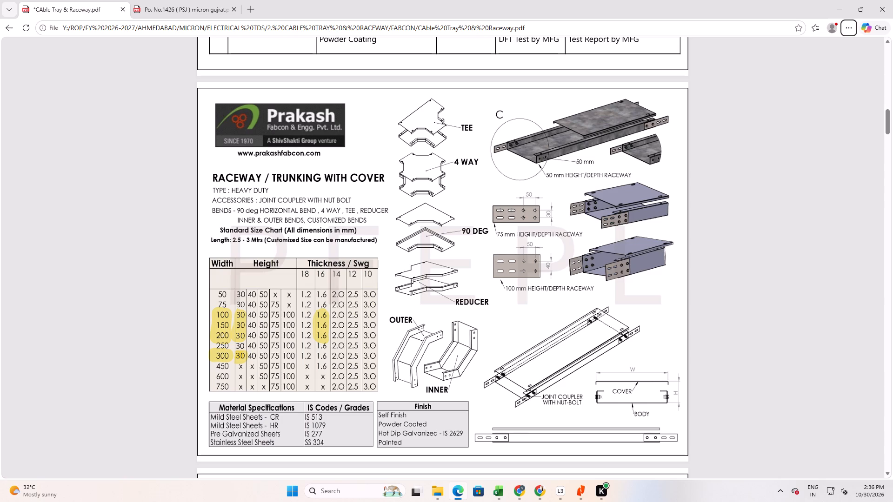
key("ctrl+z")
key("ctrl+z")
key("ctrl+z")
key("ctrl+z")
key("ctrl+z")
key("ctrl+z")
key("ctrl+z")
key("ctrl+z")
key("ctrl+z")
key("Escape")
key("ctrl+z")
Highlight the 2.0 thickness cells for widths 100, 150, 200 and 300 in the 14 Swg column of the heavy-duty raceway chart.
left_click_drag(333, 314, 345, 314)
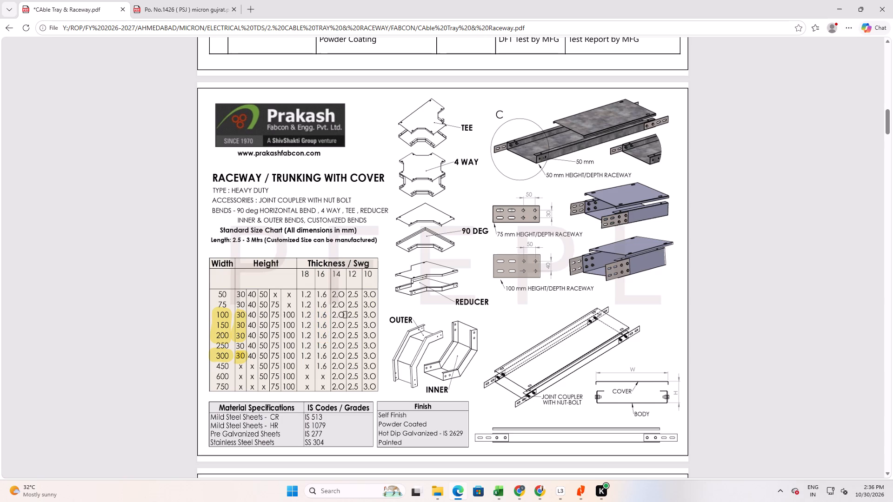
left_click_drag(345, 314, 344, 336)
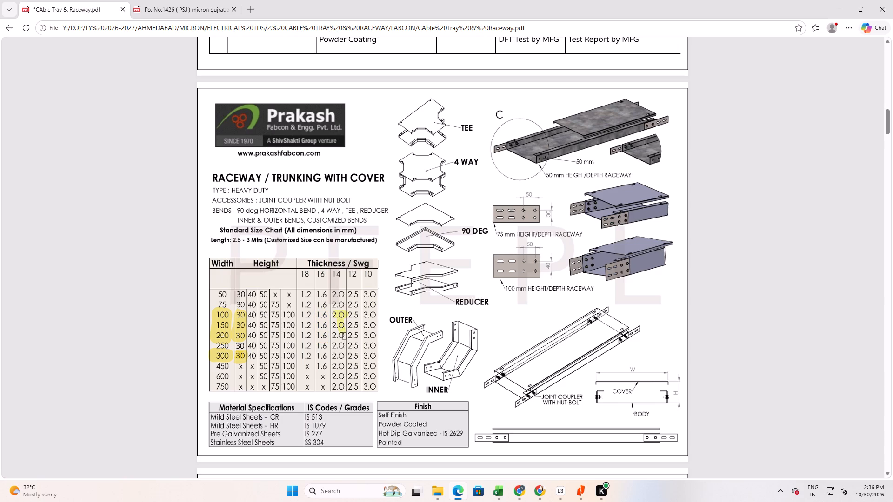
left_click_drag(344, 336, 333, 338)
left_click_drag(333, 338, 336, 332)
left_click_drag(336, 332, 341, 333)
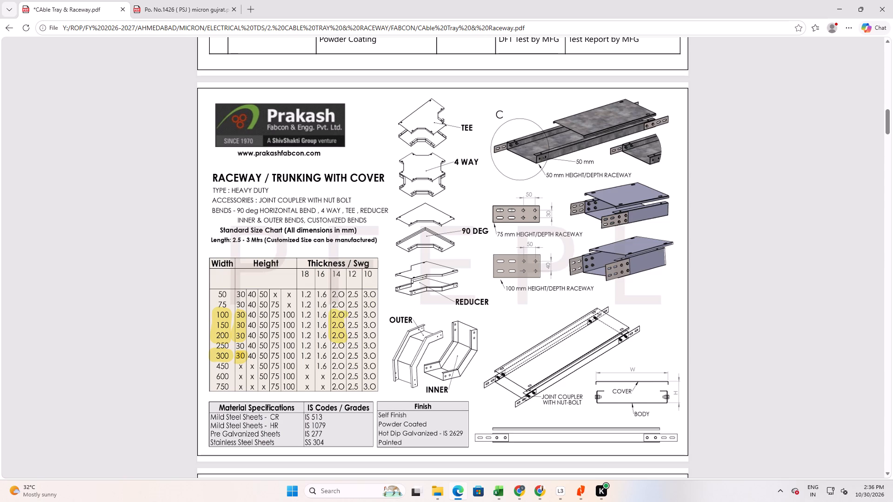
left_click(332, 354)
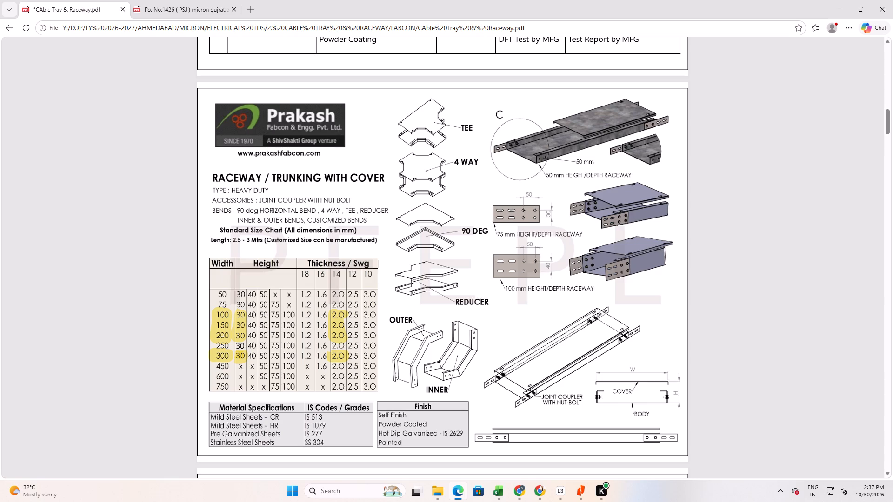
Compare the heavy-duty raceway page with the snap-fit raceway page, checking the type and size chart of each.
scroll(364, 344, "down", 6)
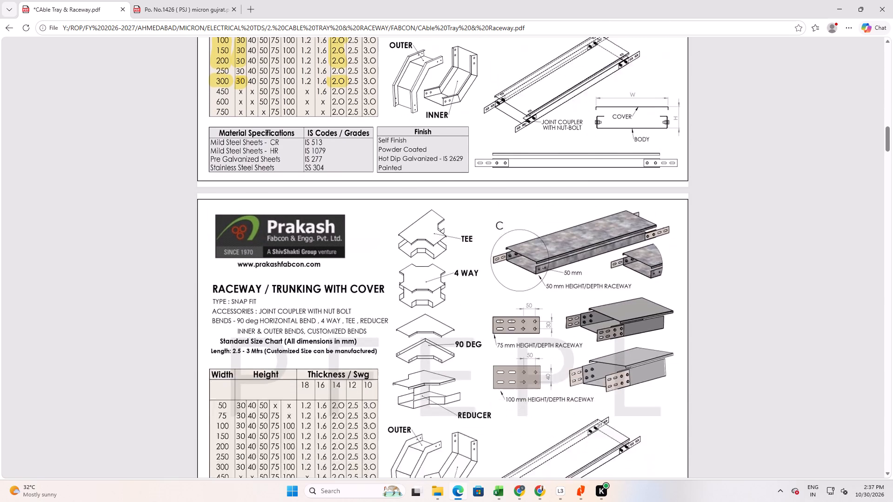
scroll(487, 297, "down", 3)
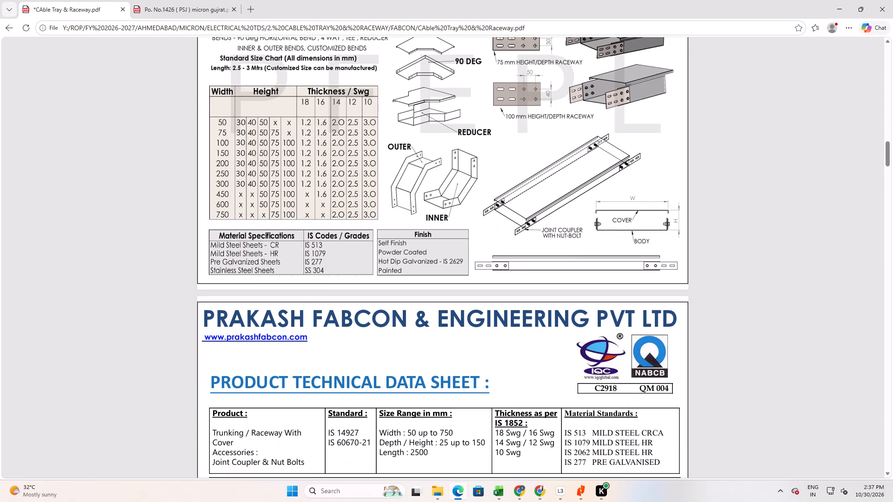
scroll(468, 319, "up", 7)
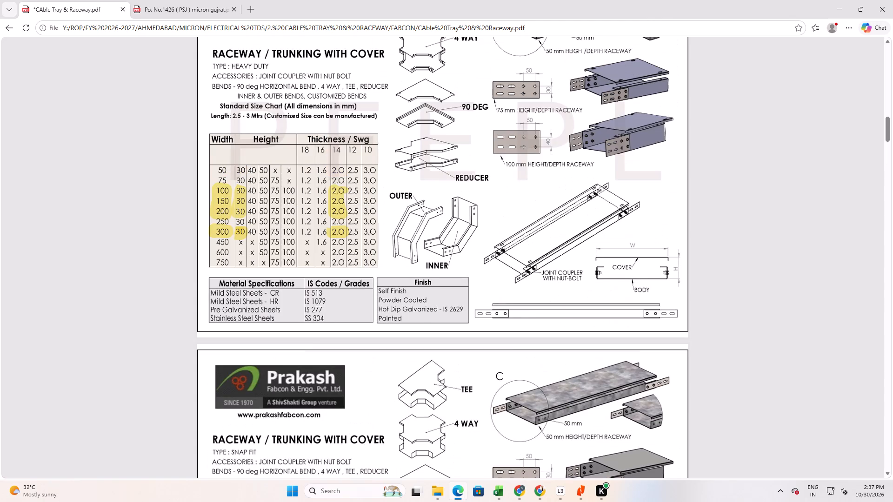
scroll(468, 319, "down", 3)
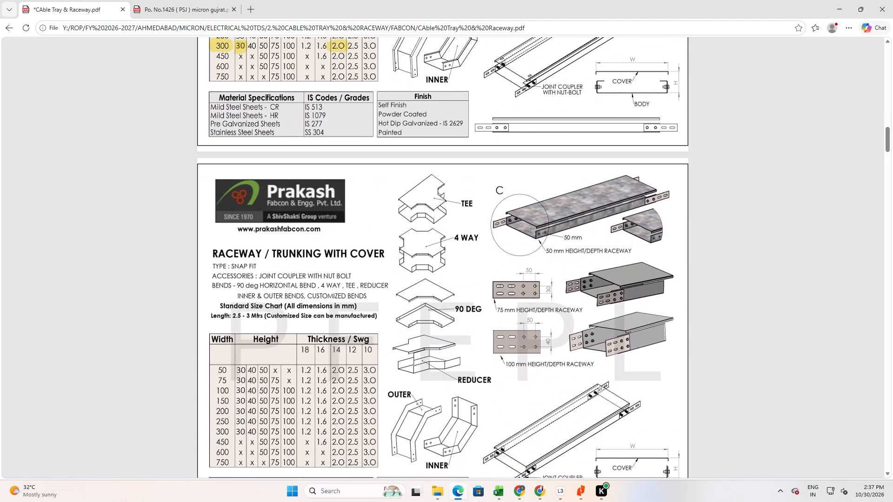
scroll(467, 319, "down", 1)
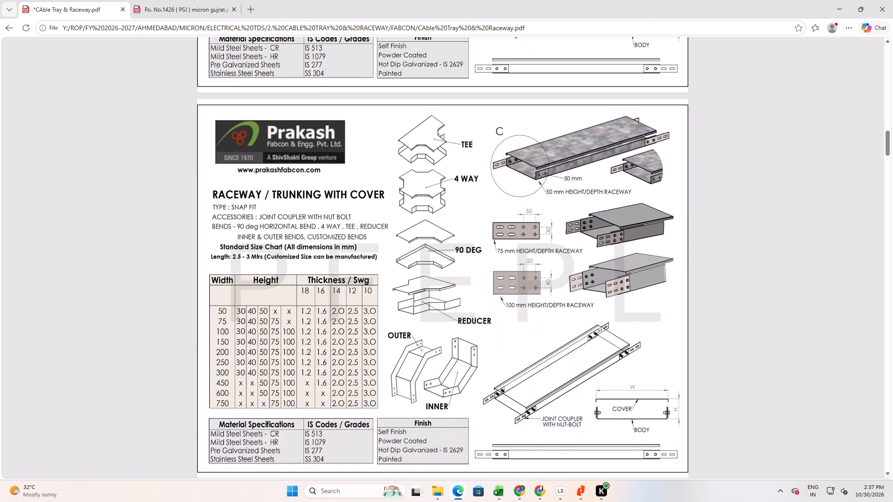
scroll(467, 319, "up", 8)
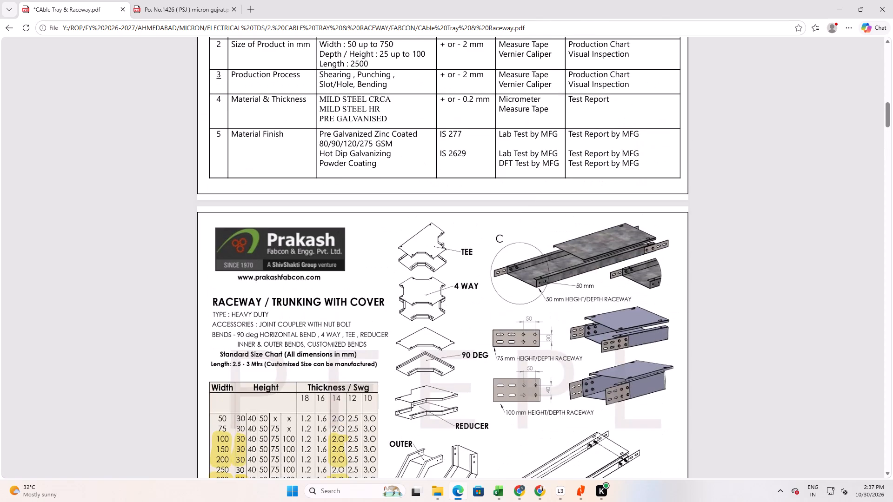
scroll(467, 319, "down", 2)
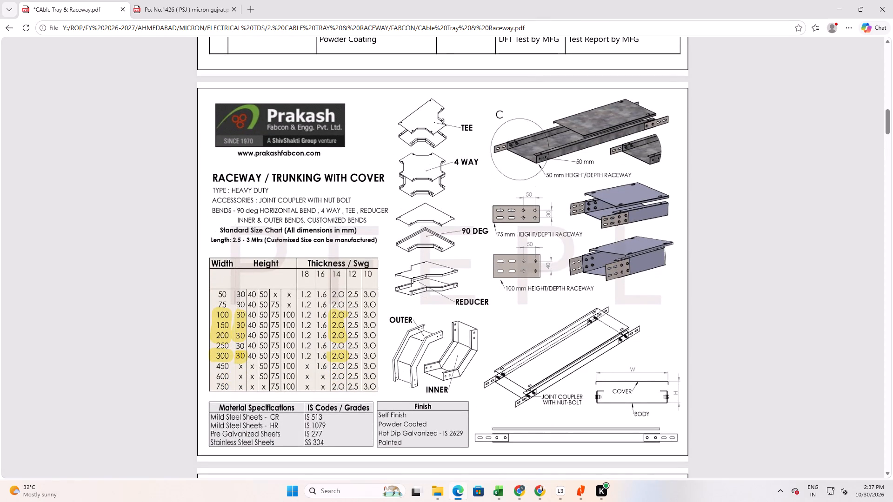
Undo all the thickness, height and width highlights in the heavy-duty raceway size chart.
key("ctrl+z")
key("ctrl+z")
key("ctrl+z")
key("ctrl+z")
key("ctrl+z")
key("ctrl+z")
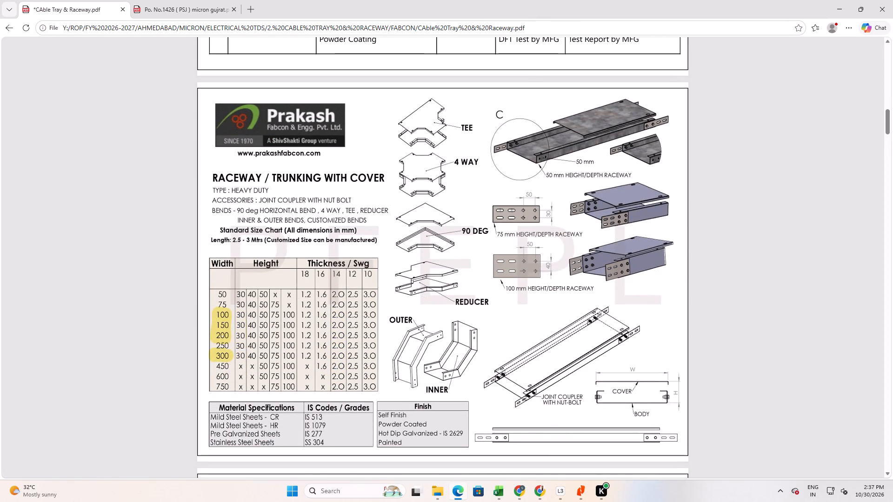
key("ctrl+z")
key("ctrl+z")
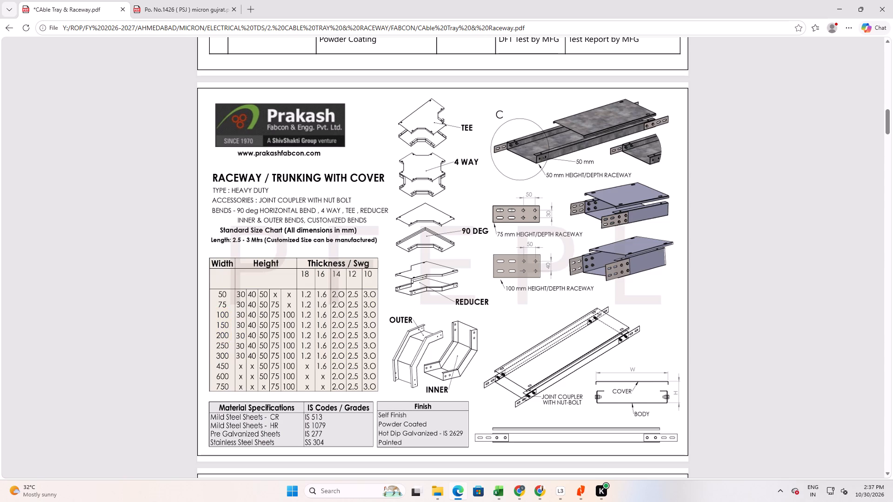
Highlight widths 100, 150, 200 and 300 in the Width column of the snap-fit raceway size chart.
scroll(250, 374, "down", 1)
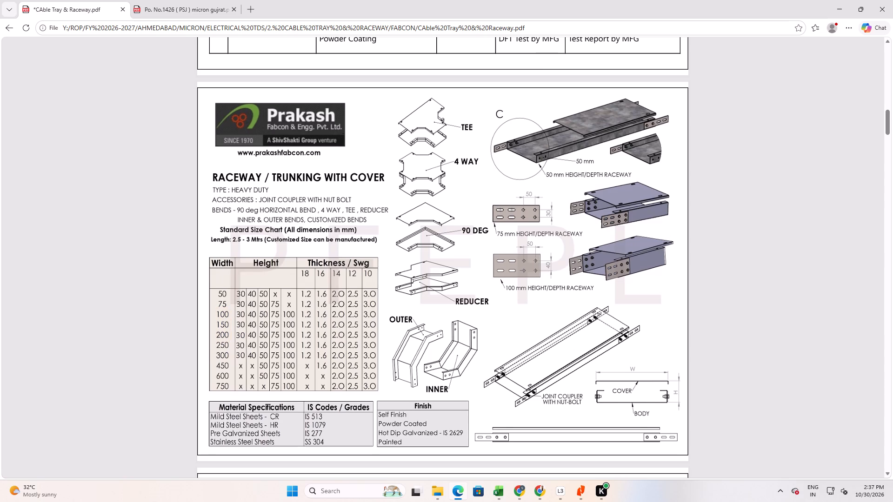
scroll(250, 374, "down", 6)
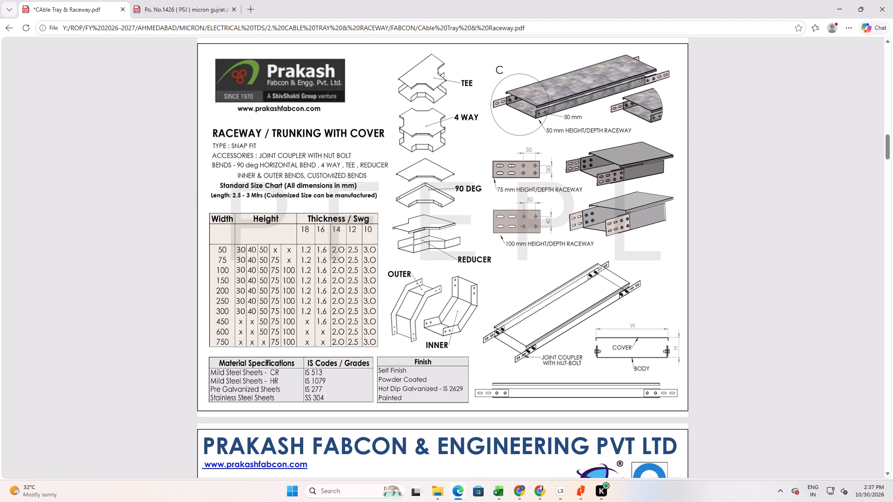
left_click_drag(214, 265, 227, 290)
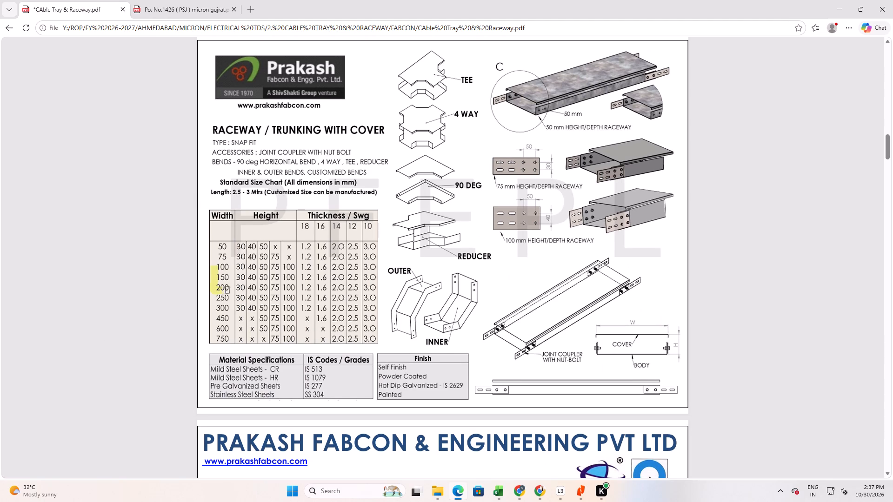
left_click_drag(227, 290, 228, 289)
left_click_drag(228, 289, 228, 267)
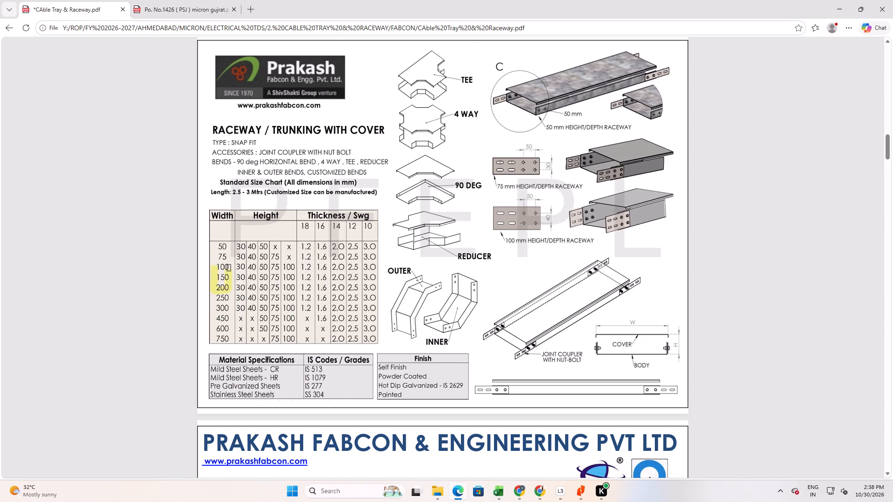
left_click_drag(228, 267, 213, 264)
left_click_drag(213, 264, 221, 286)
left_click_drag(221, 286, 224, 285)
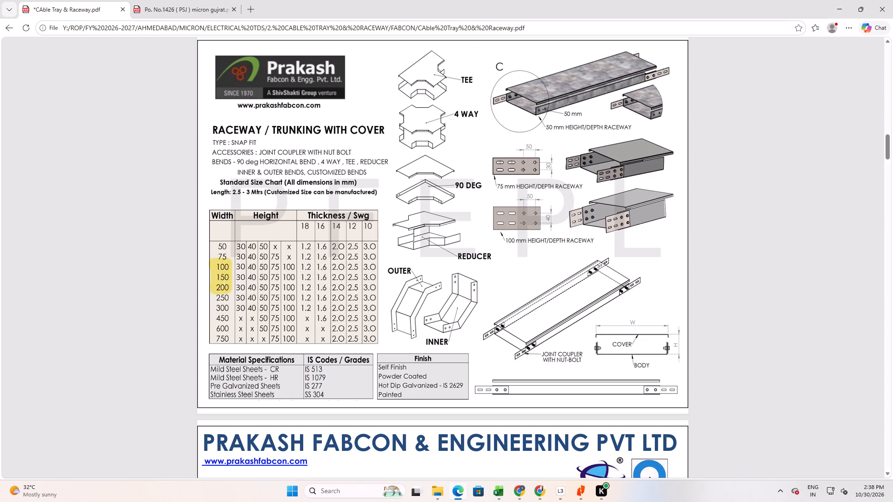
left_click(224, 282)
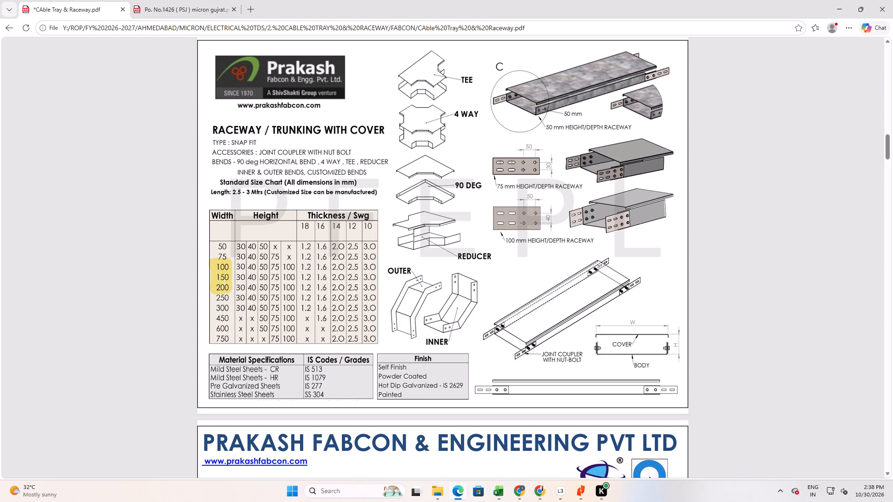
left_click(226, 286)
left_click(224, 280)
left_click_drag(225, 278, 225, 288)
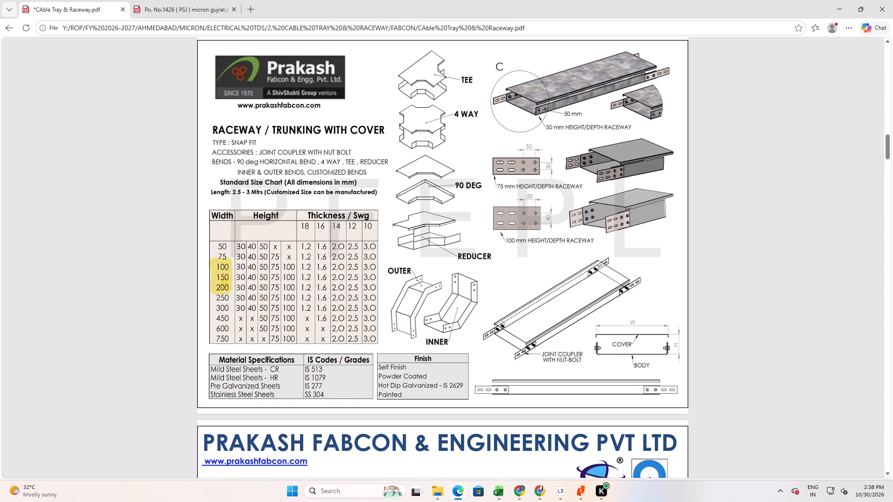
left_click(215, 306)
Highlight the 30 height cells for widths 100, 150, 200 and 300 in the snap-fit raceway size chart.
left_click_drag(238, 265, 238, 267)
left_click_drag(238, 267, 240, 289)
left_click_drag(240, 289, 243, 264)
left_click_drag(243, 264, 238, 285)
left_click(237, 306)
key("ctrl+z")
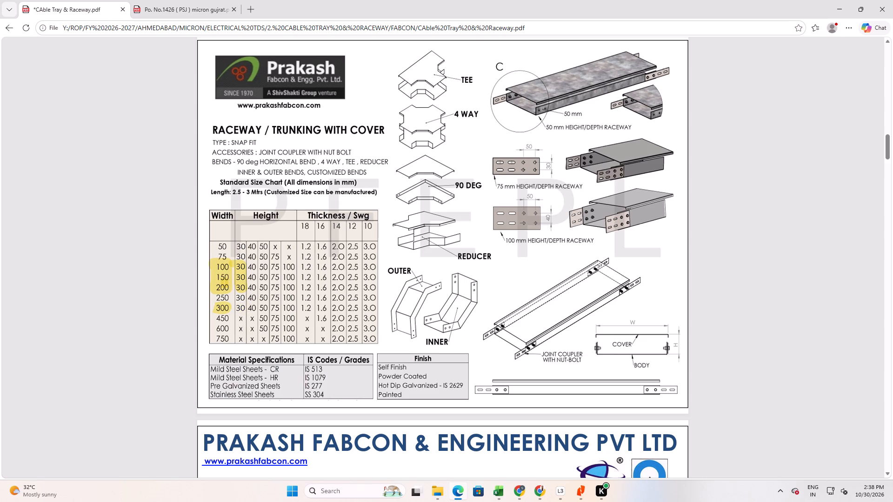
left_click(235, 306)
Check the trunking items in the purchase order and highlight the 2.0 thickness cells under 14 Swg for widths 100, 150, 200 and 300.
key("alt+Tab")
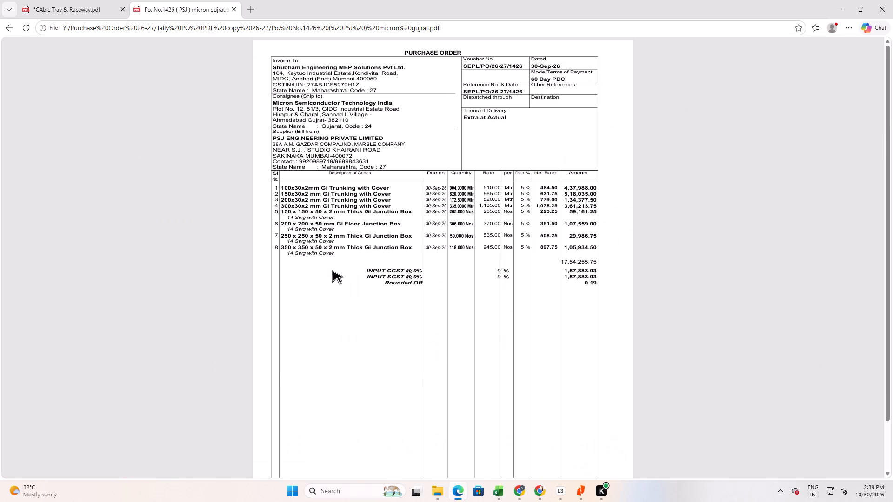
key("alt+Tab")
key("alt+Tab")
key("alt+Tab")
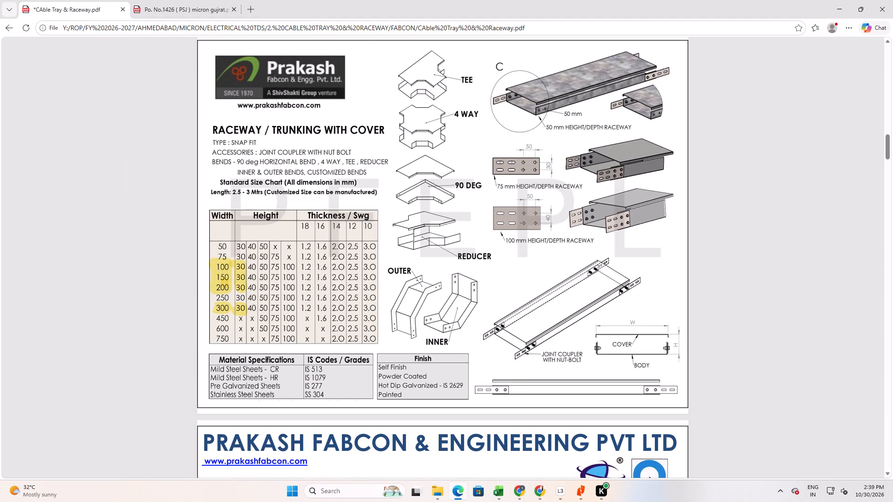
key("alt+Tab")
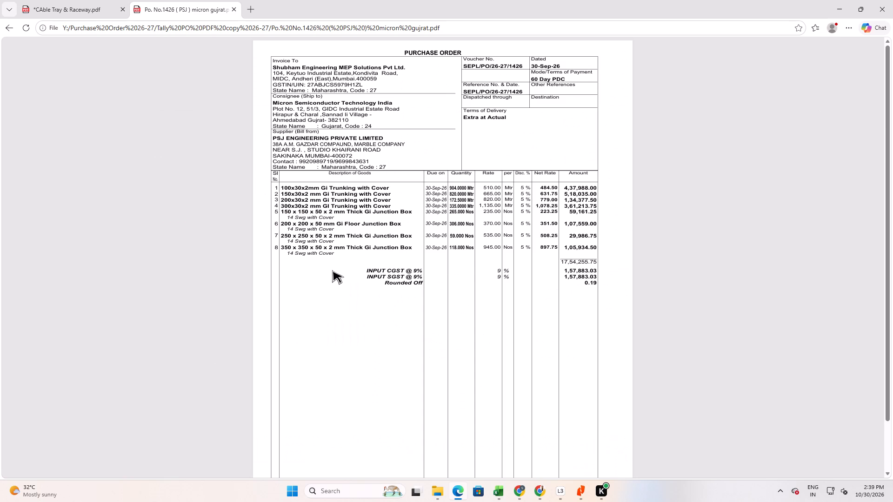
key("alt+Tab")
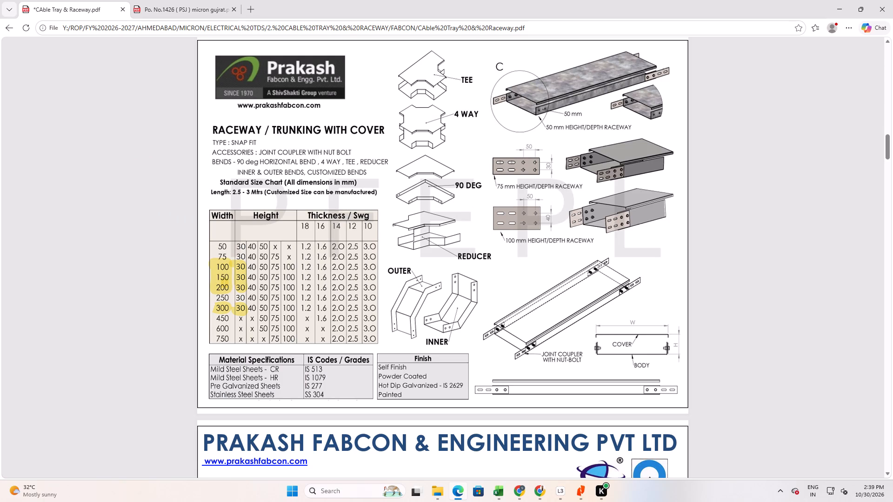
left_click_drag(333, 266, 344, 274)
left_click_drag(344, 274, 344, 287)
left_click_drag(344, 287, 330, 290)
left_click_drag(330, 290, 333, 283)
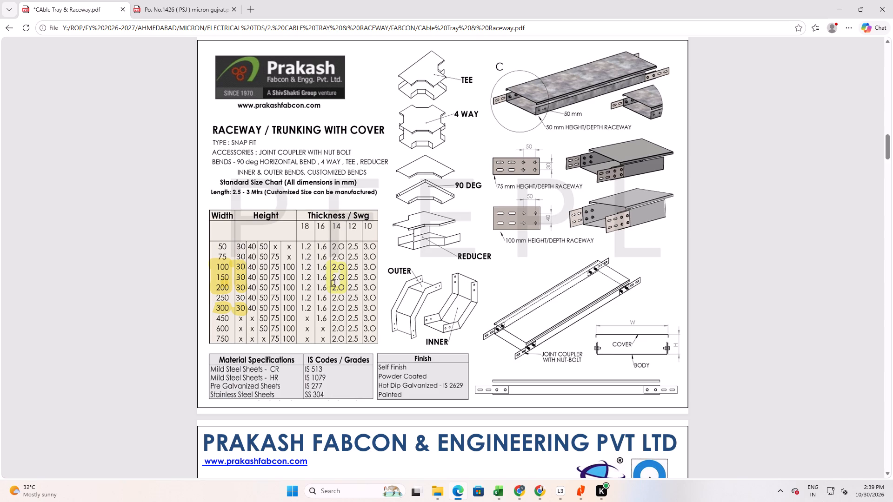
left_click_drag(333, 283, 338, 267)
left_click(332, 307)
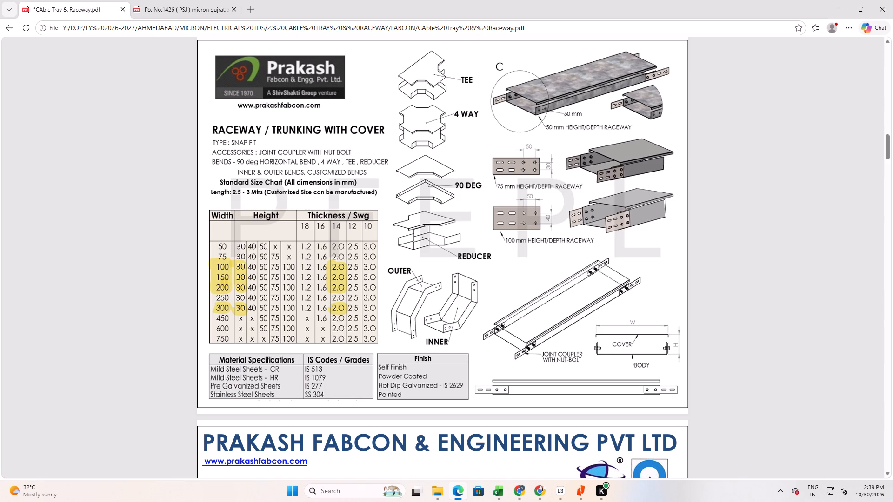
Compare the snap-fit chart highlights with the purchase order items, and examine the raceway's product technical data sheet on the following page.
key("alt+Tab")
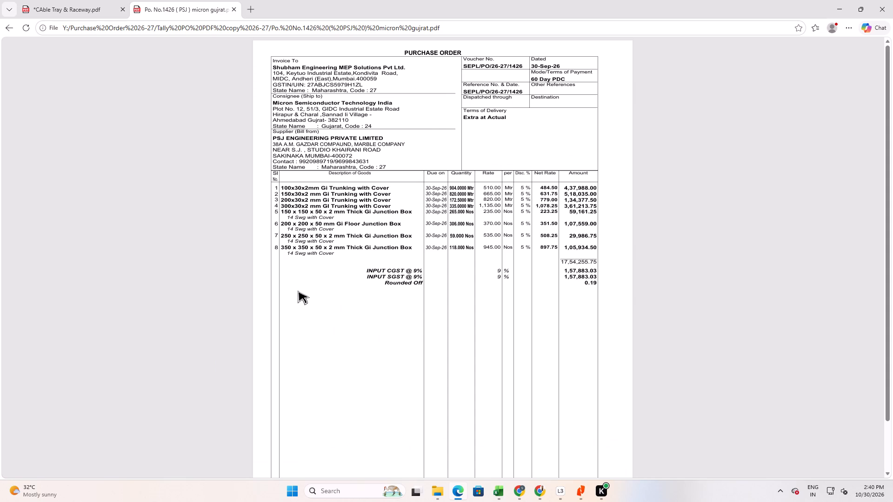
key("alt+Tab")
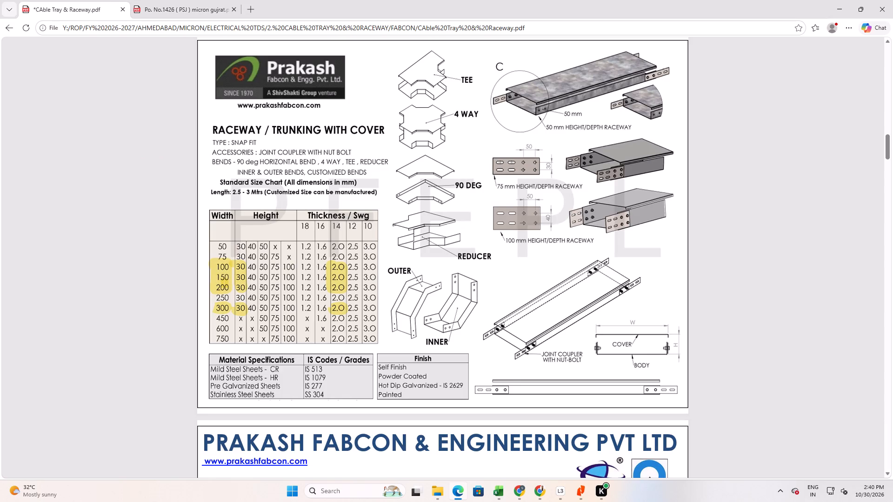
key("alt+Tab")
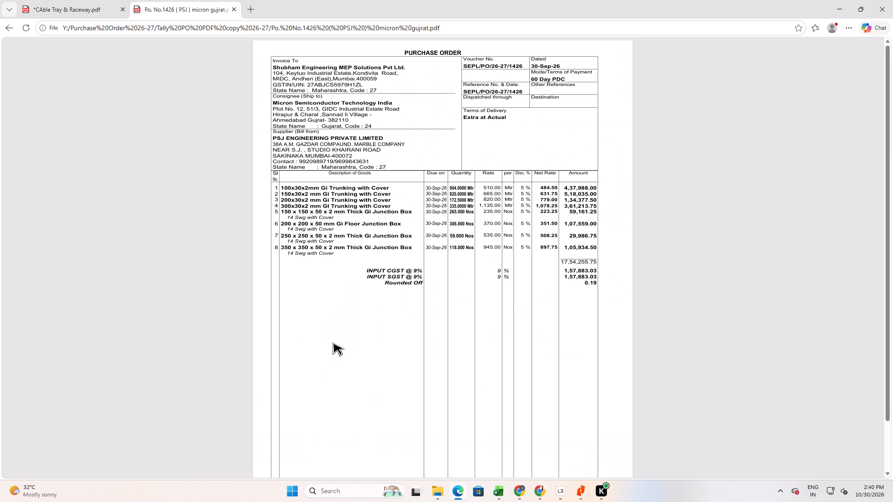
key("alt+Tab")
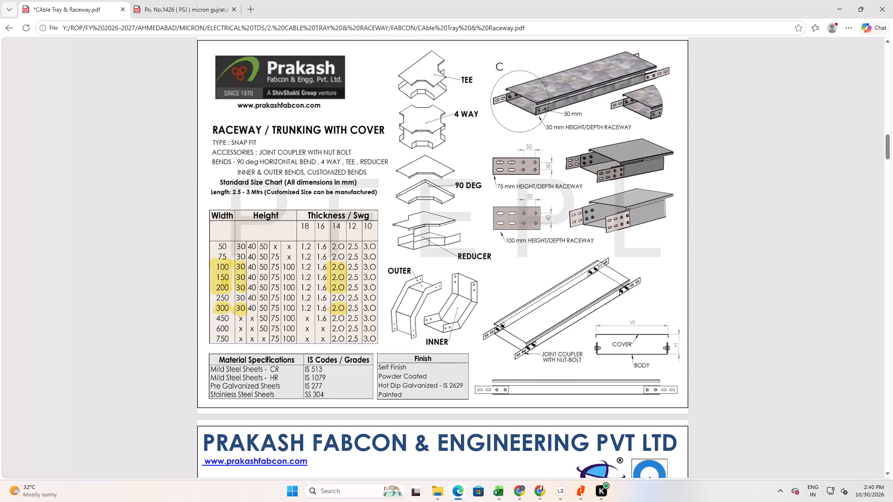
scroll(329, 372, "down", 2)
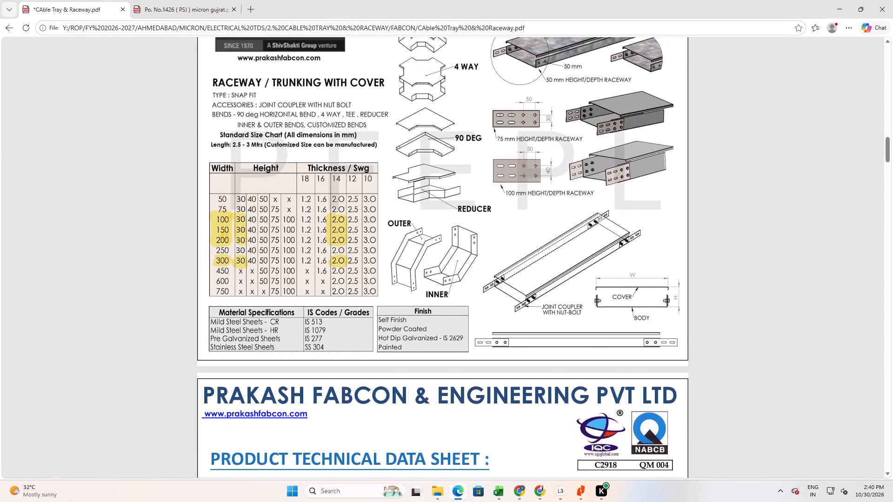
scroll(329, 372, "down", 2)
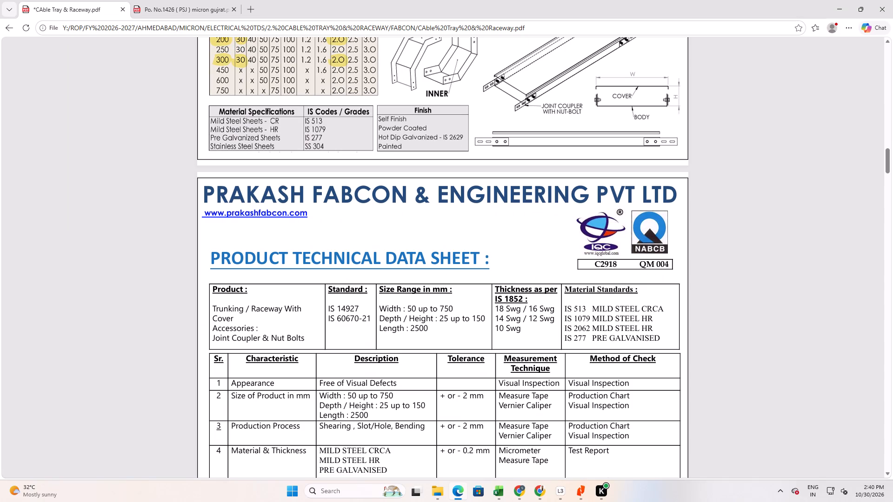
scroll(327, 374, "down", 1)
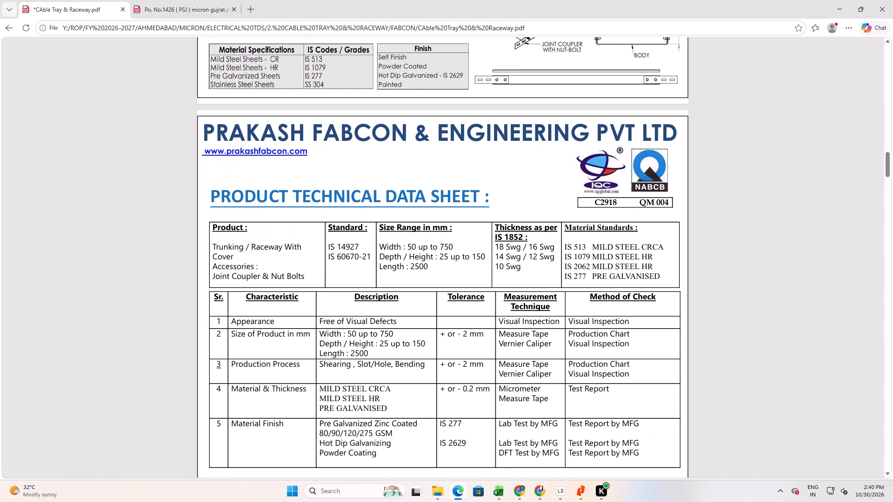
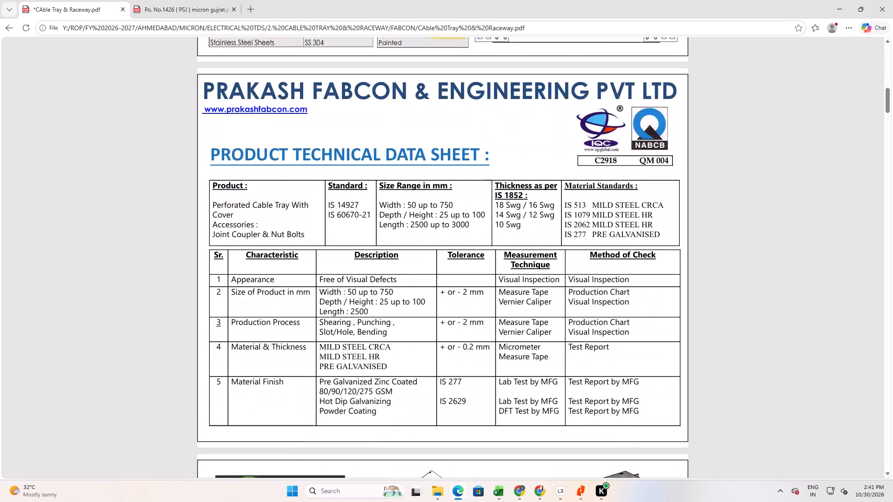
Examine the highlighted sizes, thicknesses, material and finish in the perforated cable tray charts and the product technical data sheet that follows.
scroll(326, 288, "down", 2, "alt")
scroll(326, 288, "up", 7, "alt")
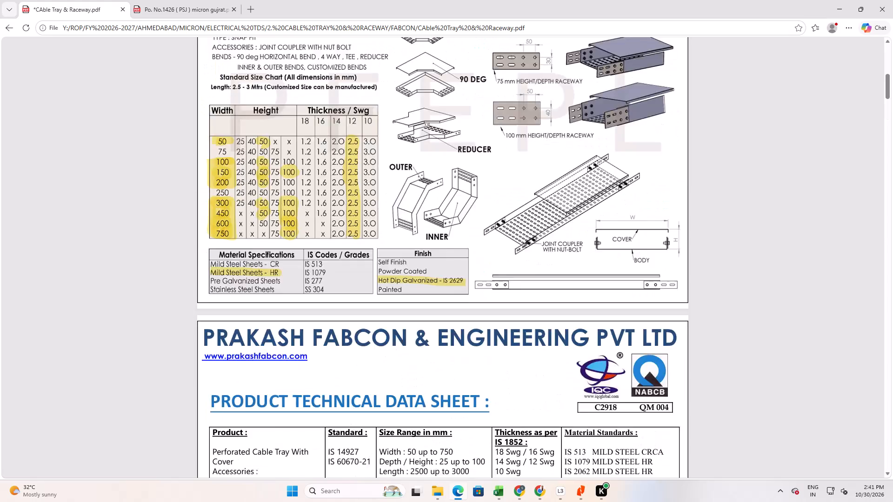
scroll(326, 288, "up", 15, "alt")
scroll(326, 288, "down", 2, "alt")
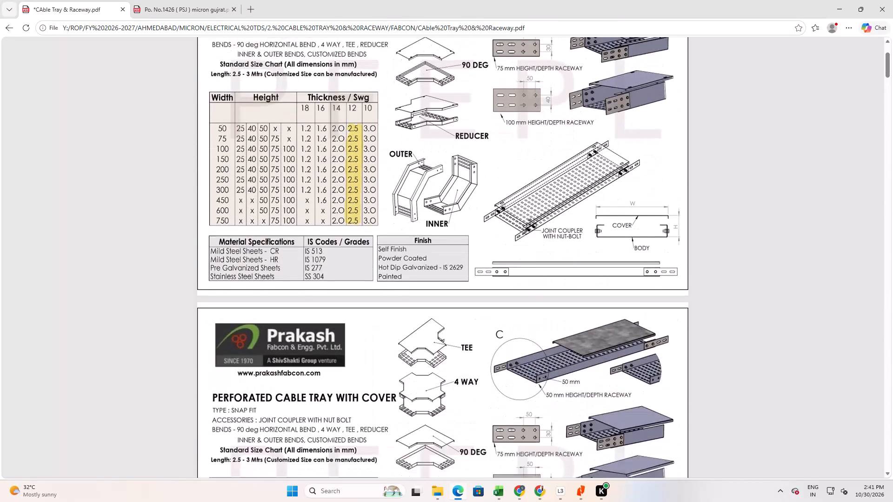
scroll(326, 288, "down", 8, "alt")
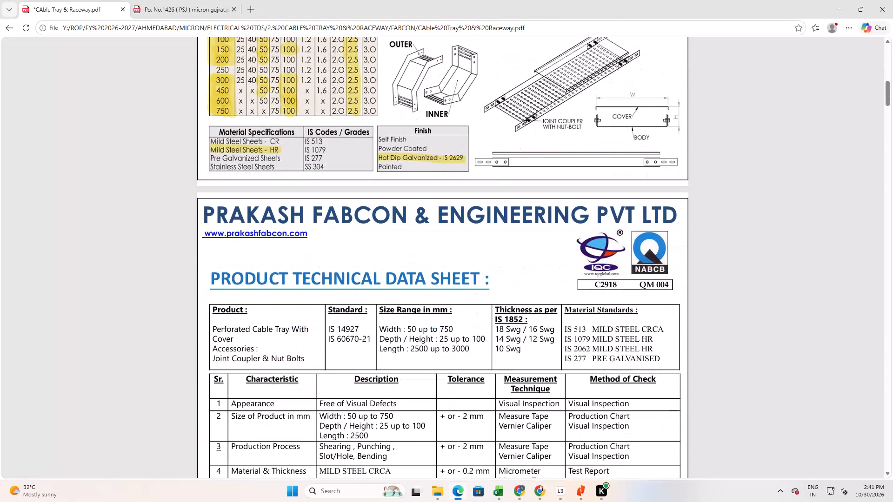
scroll(326, 288, "down", 2, "alt")
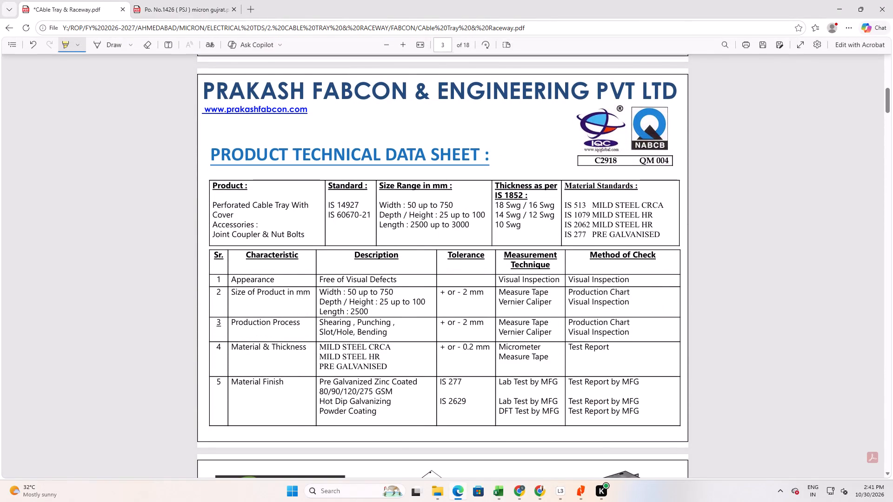
Save the highlighted cable tray and raceway PDF.
key("ctrl+s")
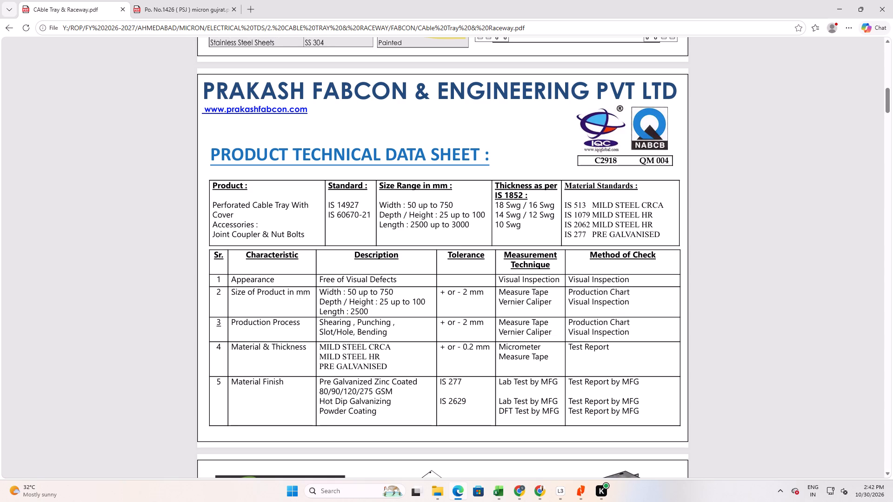
key("Escape")
key("ctrl+s")
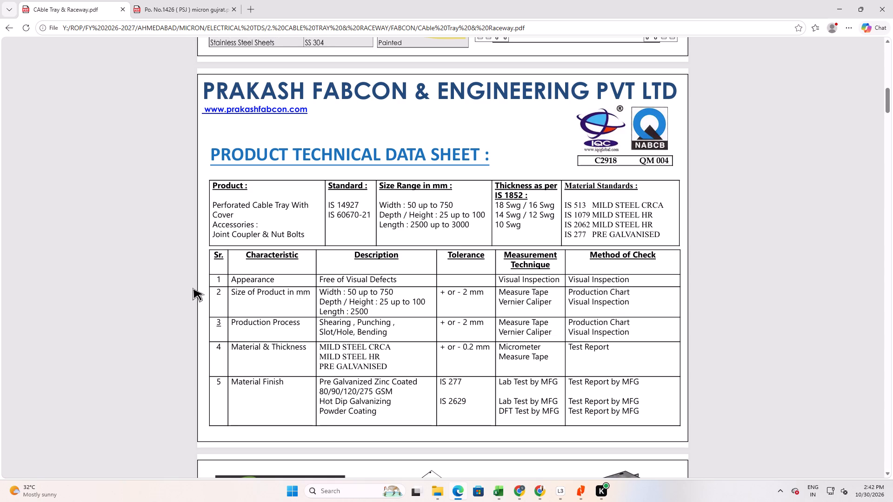
left_click(193, 288)
left_click(236, 284)
key("ctrl+s")
Switch to File Explorer, leave the purchase order search results, and open the FY 2026-2027 folder inside ROP on the Y: drive.
key("alt+Tab")
key("alt+Tab")
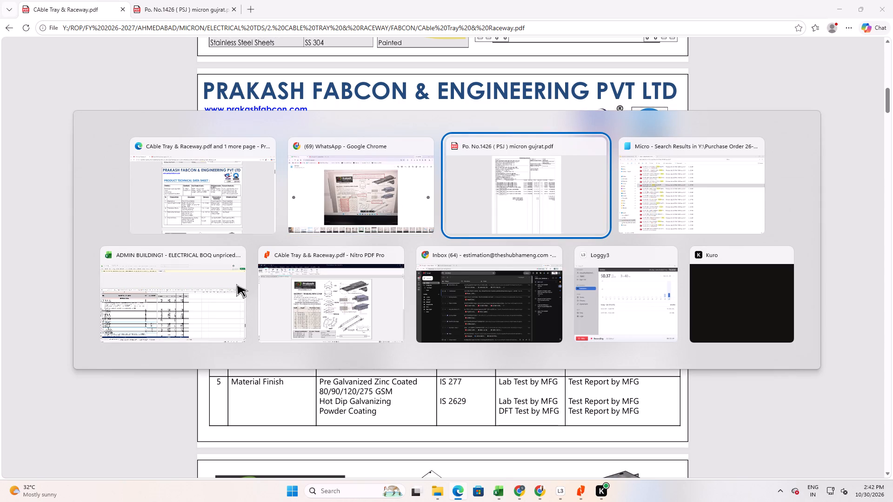
key("alt+Tab")
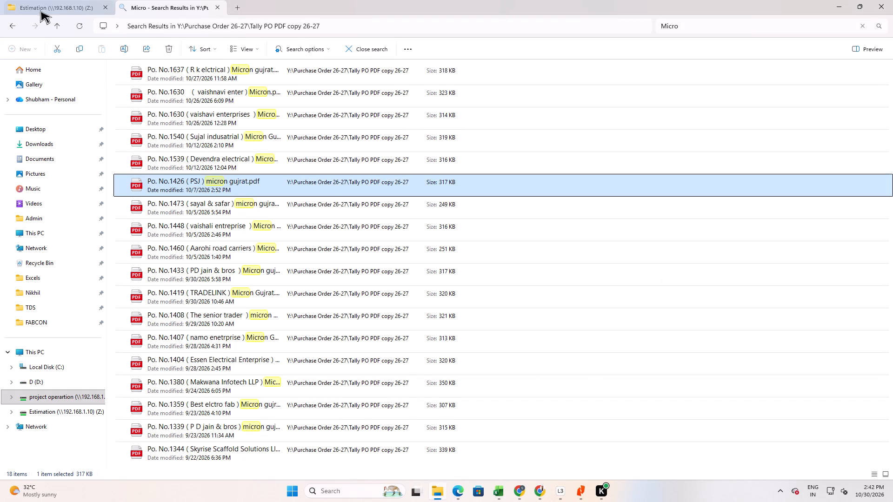
left_click(39, 9)
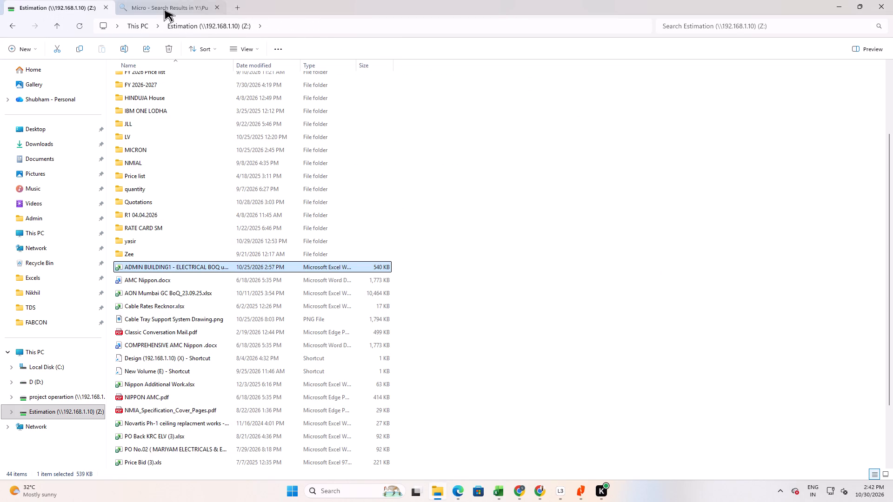
left_click(164, 9)
left_click(8, 26)
left_click(8, 26)
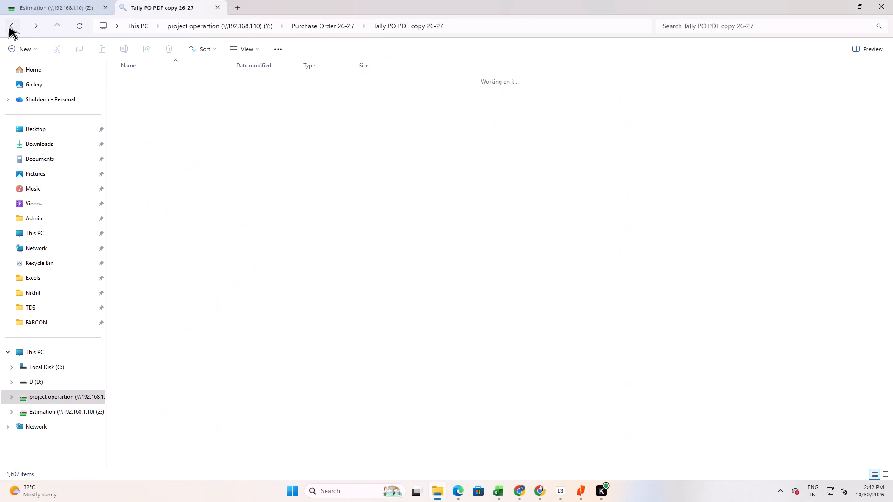
left_click(8, 26)
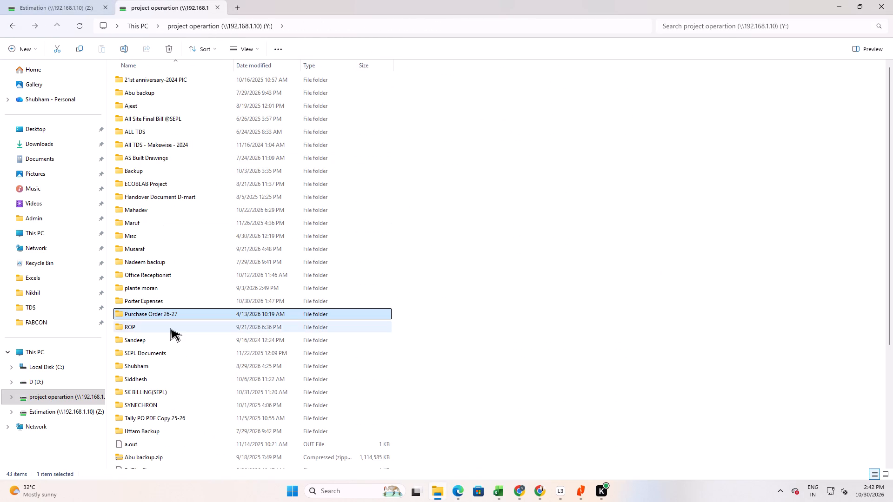
double_click(170, 328)
double_click(146, 106)
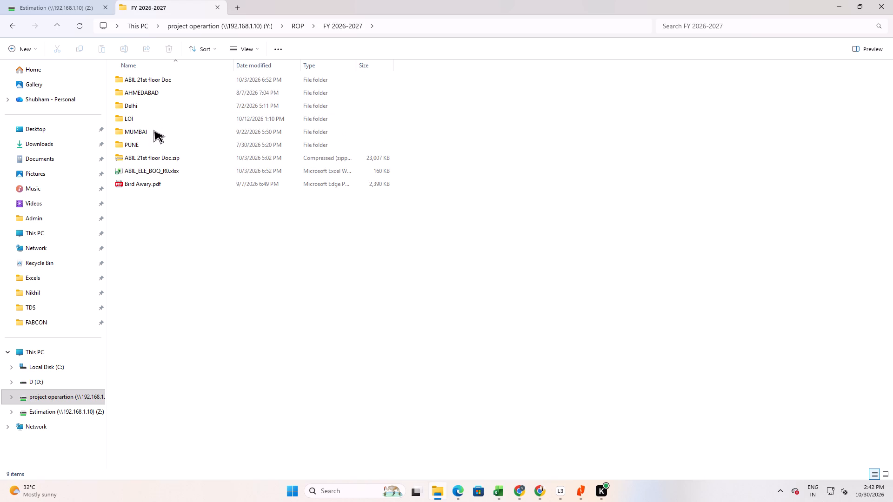
In File Explorer, open the AHMEDABAD project MICRON's ELECTRICAL TDS folder and its 2. CABLE TRAY & RACEWAY subfolder.
double_click(160, 96)
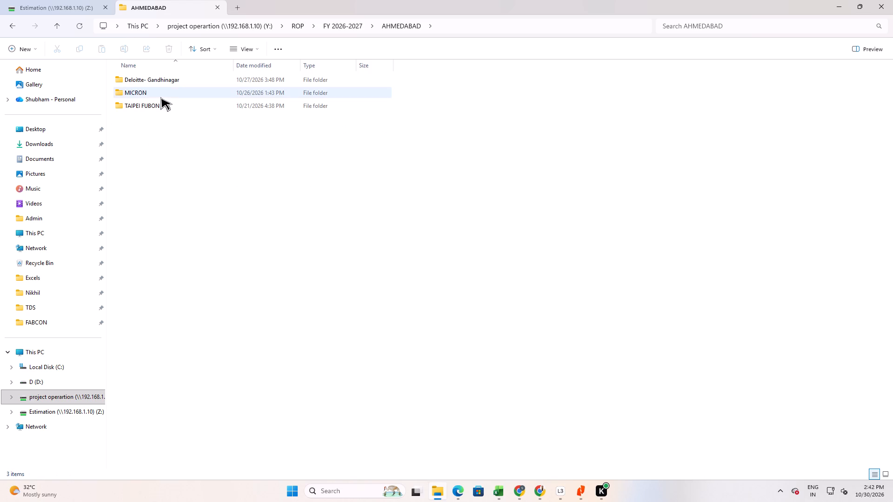
left_click(160, 97)
left_click(160, 97)
double_click(162, 92)
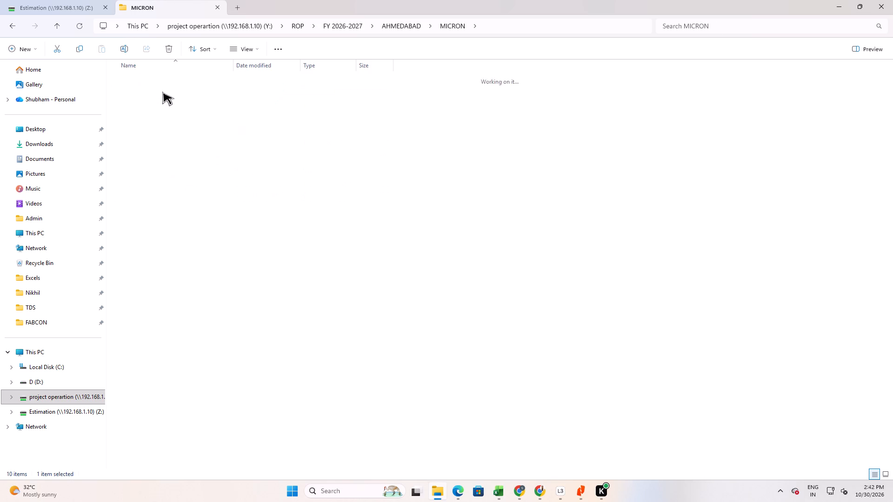
double_click(166, 88)
double_click(167, 81)
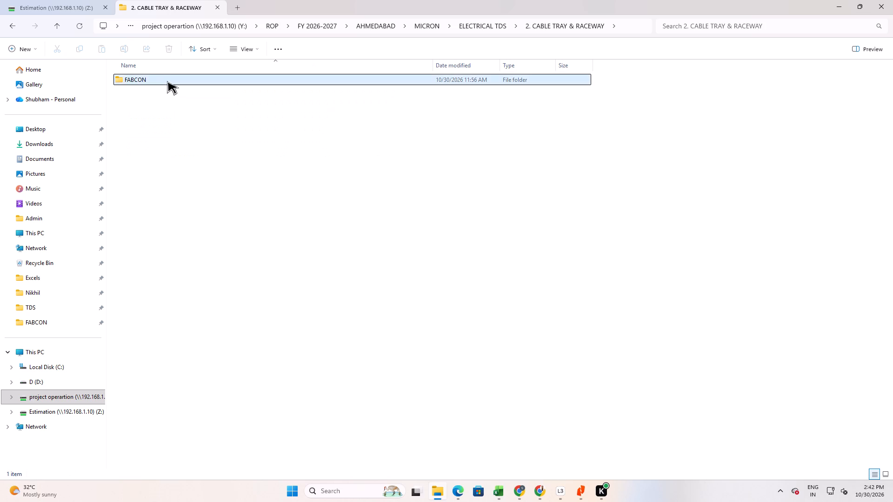
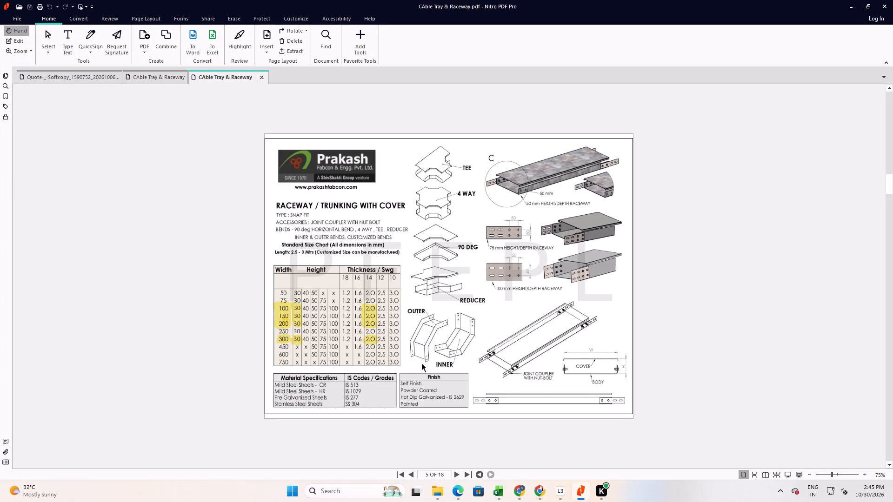
In the Trunking / Raceway technical data sheet, edit the Material Finish description's zinc coating weight to read only 90GSM.
scroll(421, 363, "down", 1)
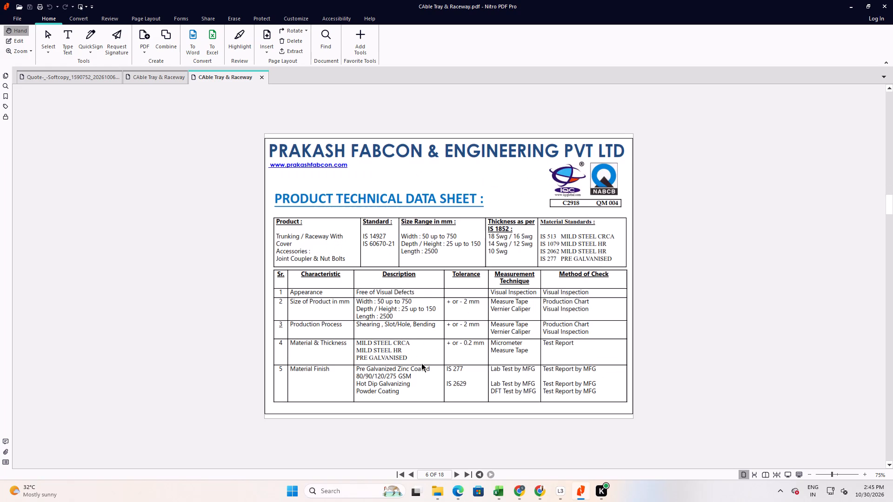
left_click(20, 38)
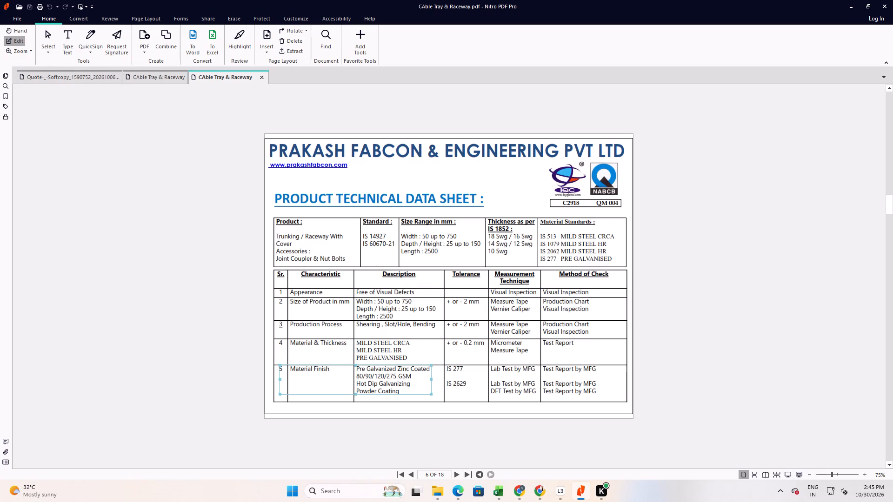
left_click(380, 380)
left_click_drag(398, 376, 377, 373)
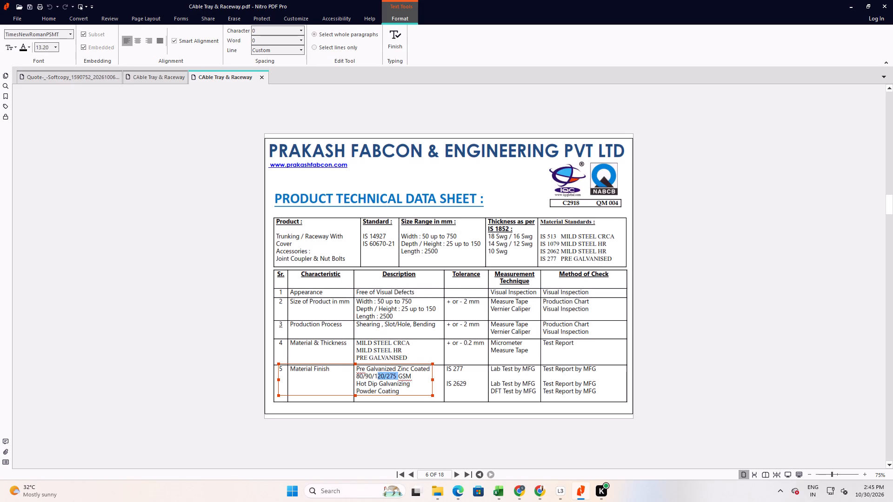
left_click_drag(377, 373, 373, 373)
key("BackSpace")
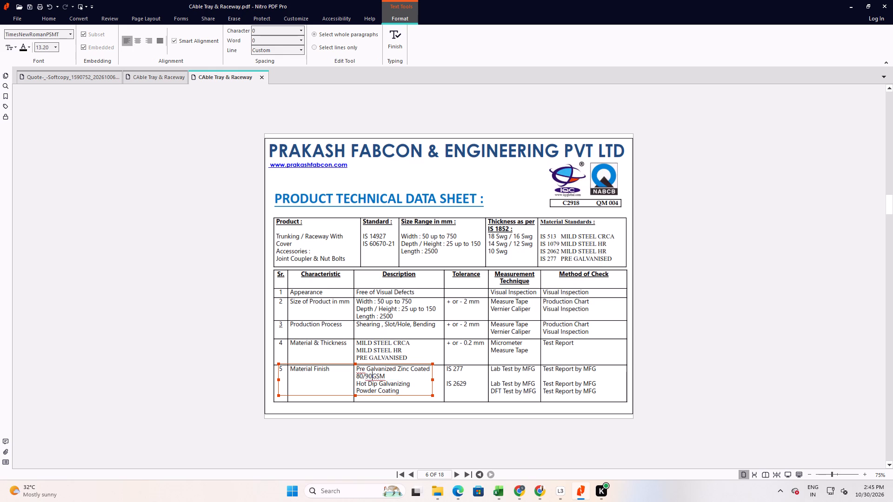
key("Left")
key("Left")
key("BackSpace")
key("BackSpace")
key("BackSpace")
Widen the Material Finish text block to about the Description column's edge and finish editing it.
left_click(435, 381)
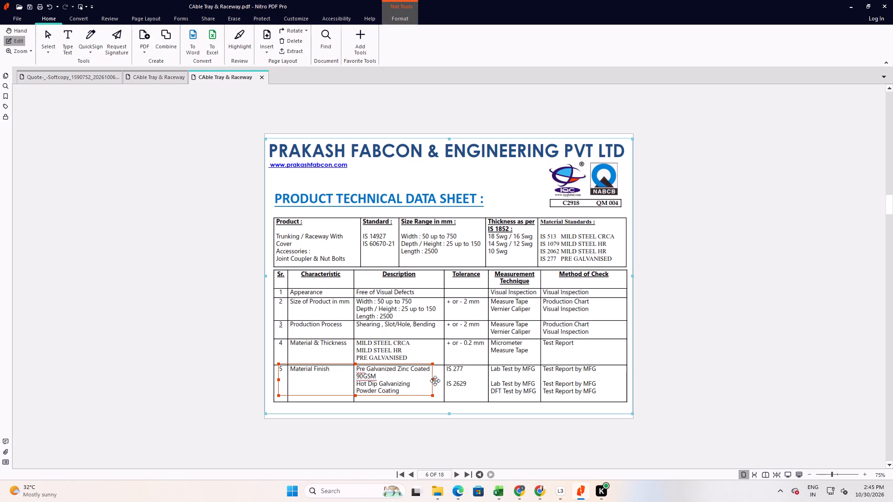
left_click(400, 383)
left_click(434, 379)
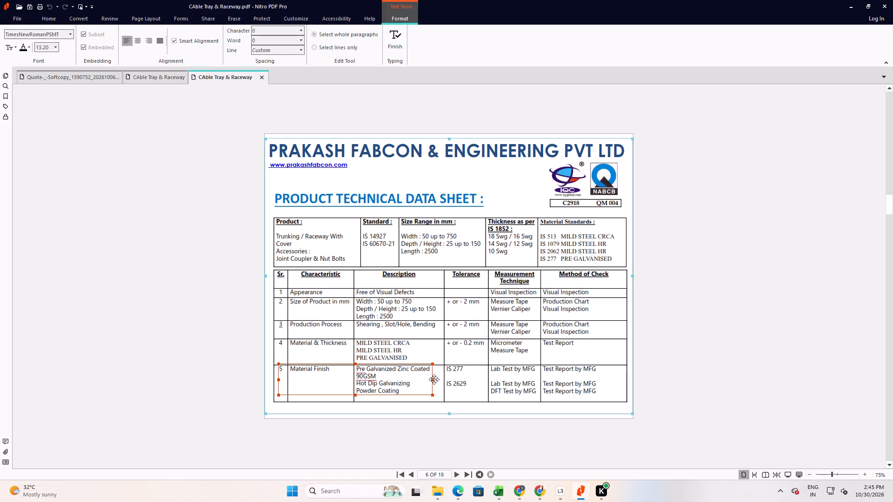
left_click(364, 382)
left_click_drag(431, 376, 437, 376)
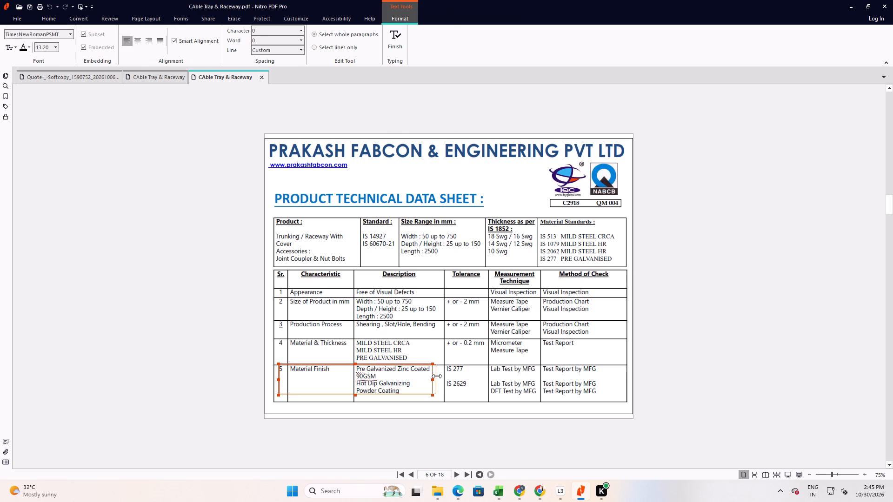
left_click_drag(437, 376, 441, 376)
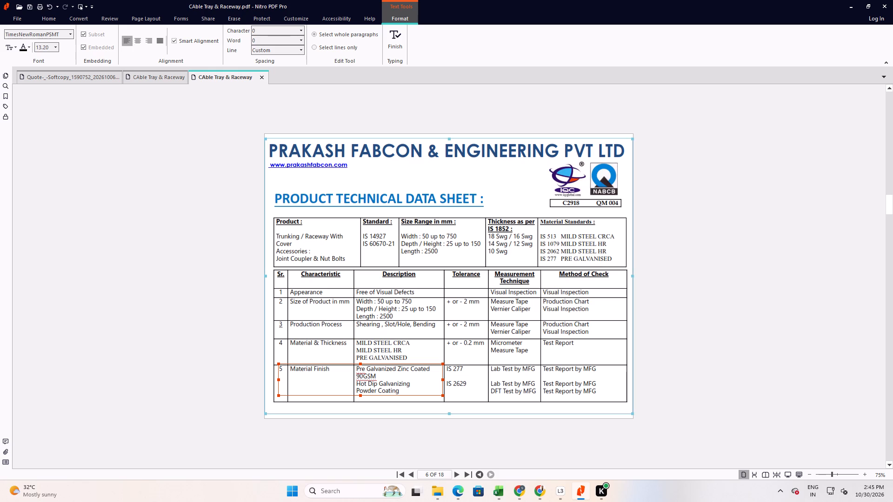
left_click(174, 361)
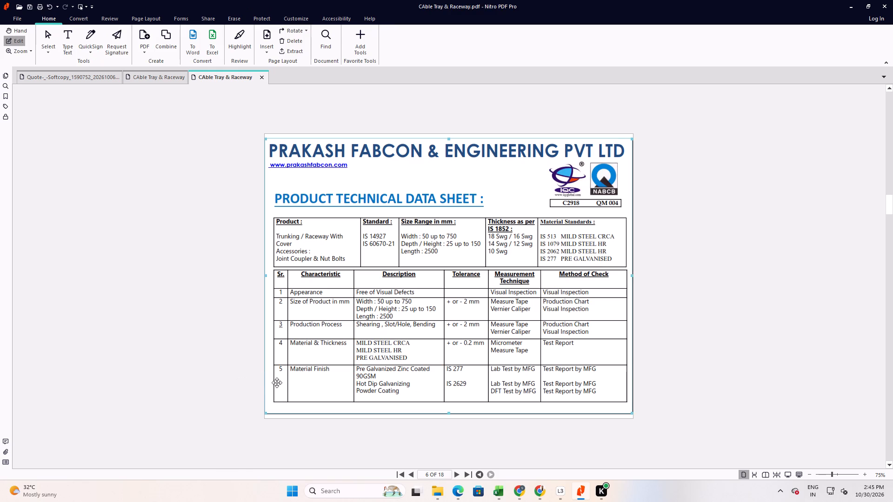
Go on to the Ladder Cable Tray technical data sheet and save the CAble Tray & Raceway PDF.
scroll(303, 392, "down", 2)
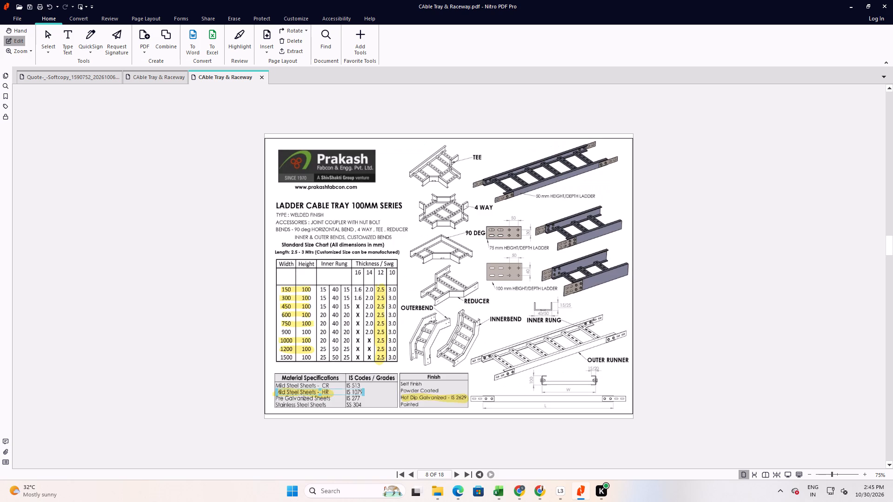
scroll(304, 393, "down", 1)
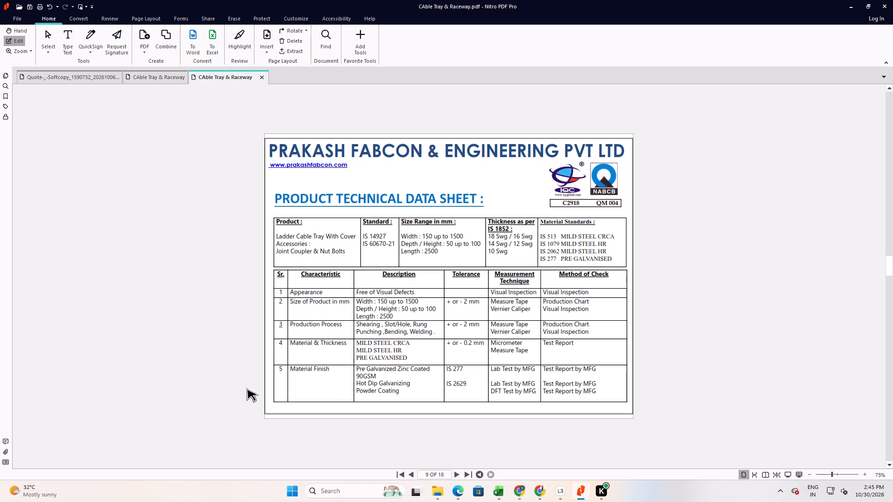
key("ctrl+s")
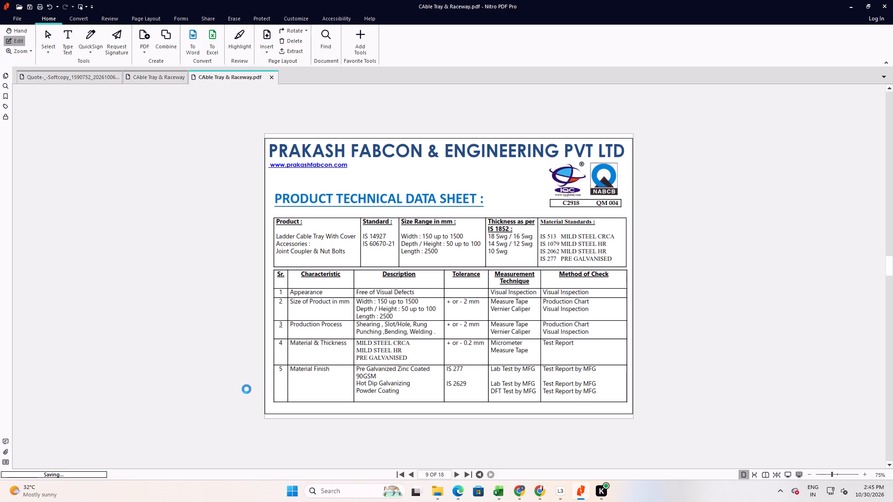
Review the highlighted 100 mm series ladder cable tray chart and the pages that follow it.
scroll(310, 374, "up", 2)
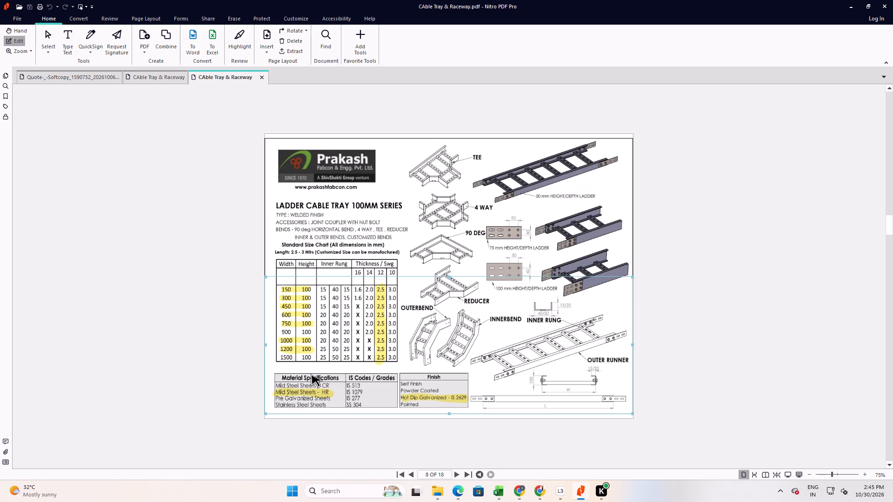
scroll(311, 378, "down", 3)
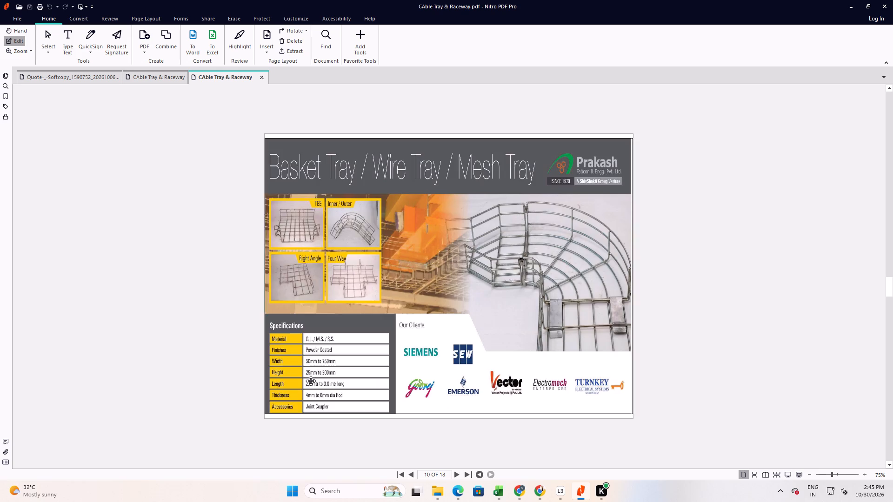
Examine the Basket Tray / Wire Tray / Mesh Tray specifications page and the wire tray drawings on the pages that follow.
scroll(310, 384, "up", 1)
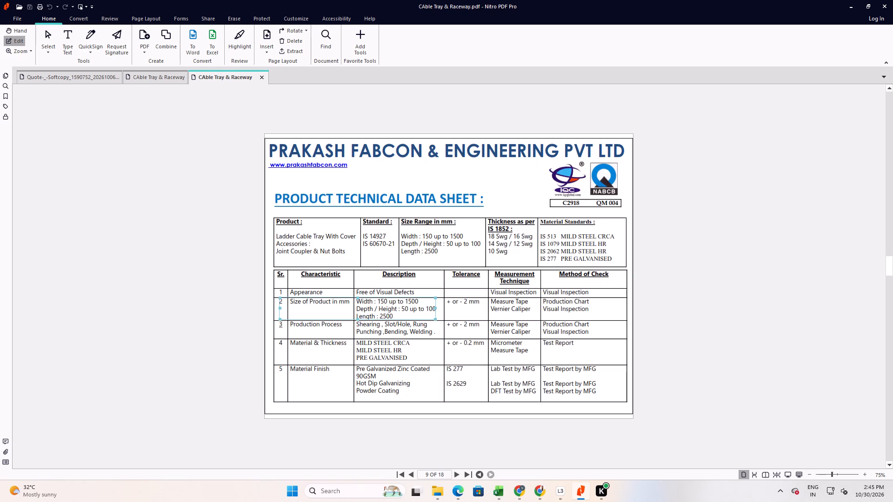
scroll(375, 352, "down", 1)
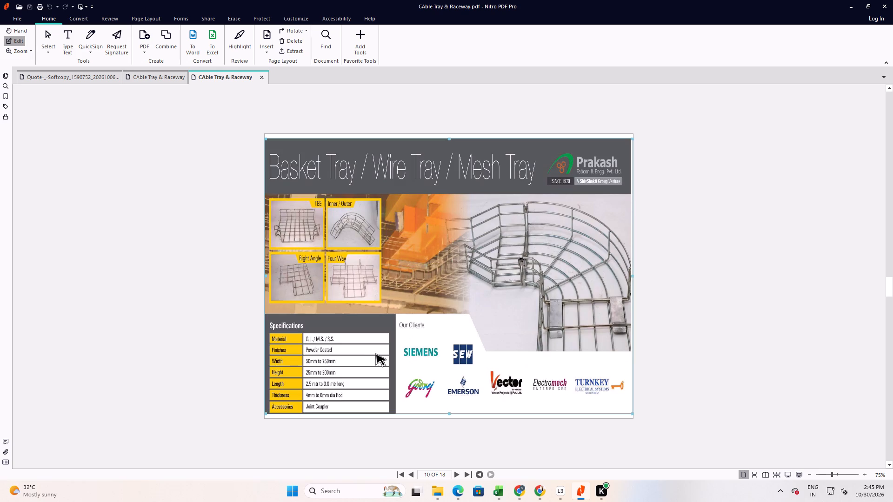
scroll(375, 353, "down", 1)
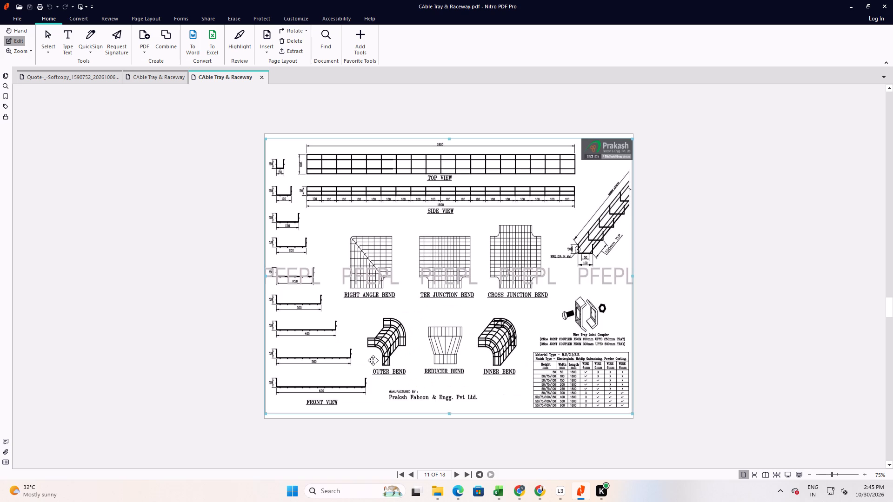
scroll(371, 366, "down", 1)
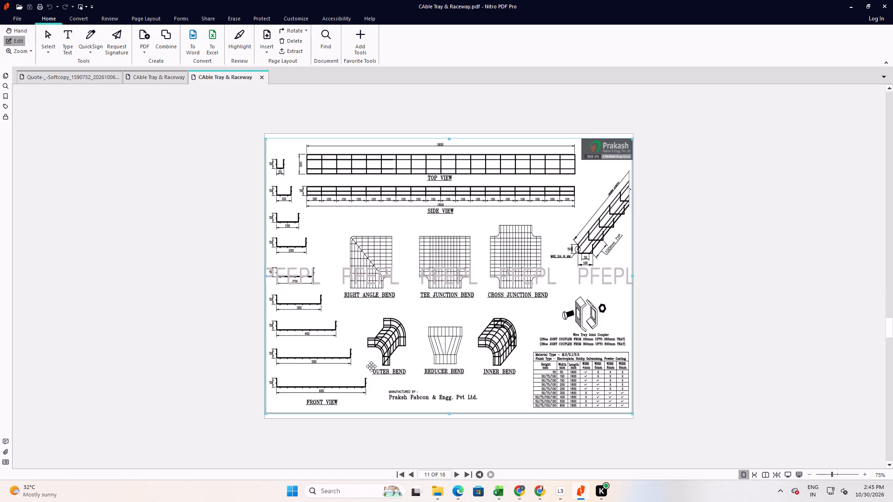
scroll(371, 367, "up", 1)
scroll(371, 367, "down", 2)
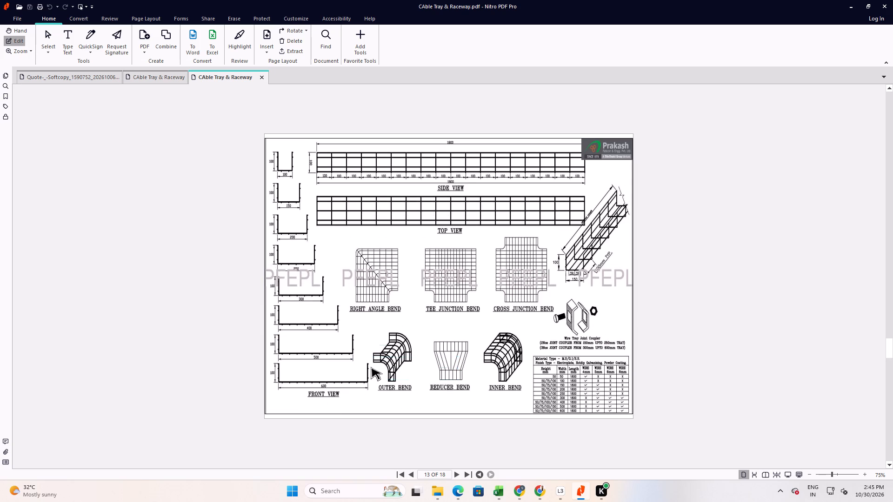
scroll(371, 367, "down", 1)
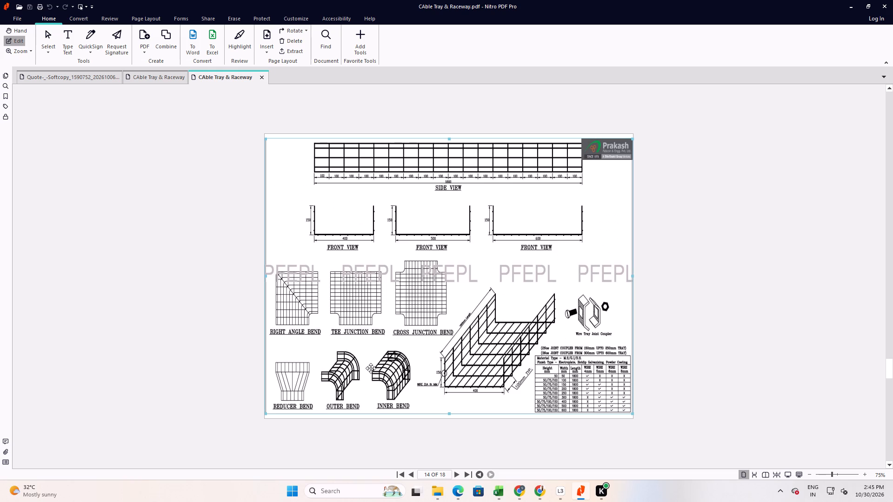
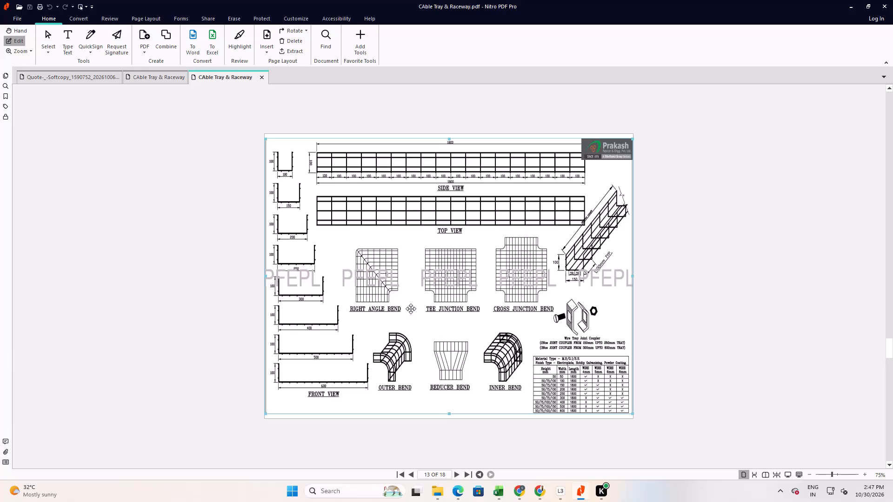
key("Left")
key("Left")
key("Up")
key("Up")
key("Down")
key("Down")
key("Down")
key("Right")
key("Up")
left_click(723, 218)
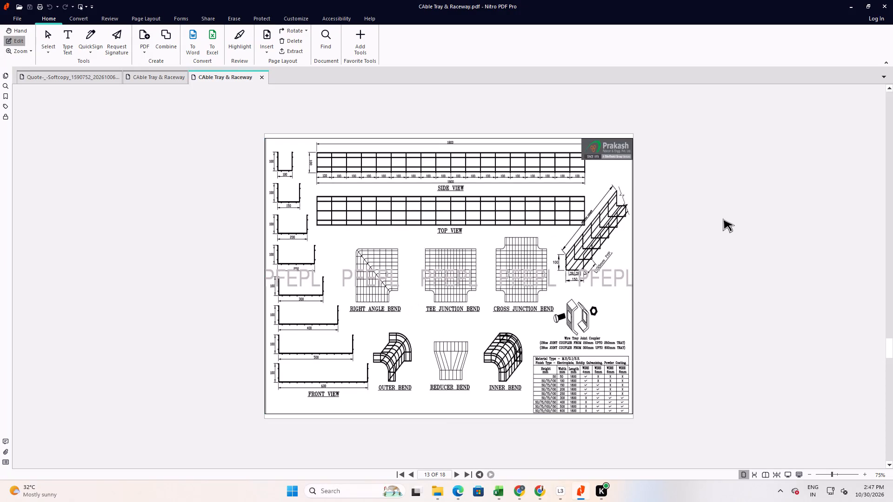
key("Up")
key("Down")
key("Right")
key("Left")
Page back from the wire mesh tray drawings to the Ladder Cable Tray technical data sheet and review them.
left_click(174, 298)
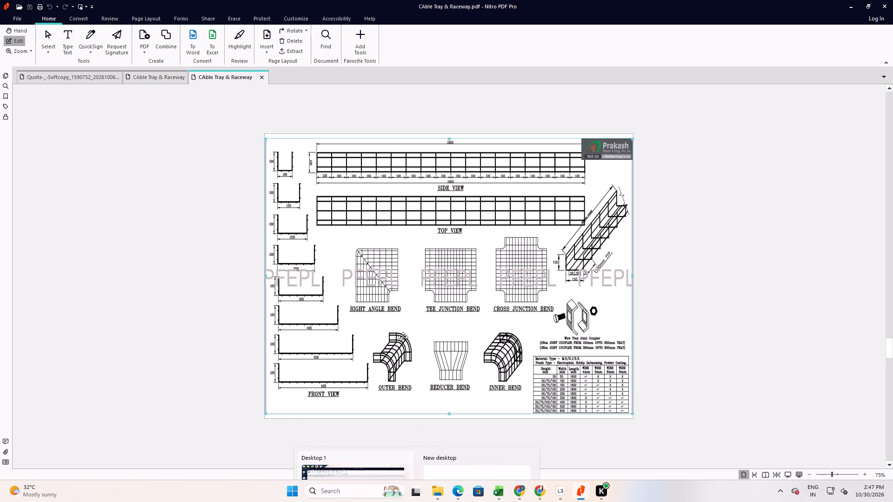
left_click(415, 471)
left_click(415, 471)
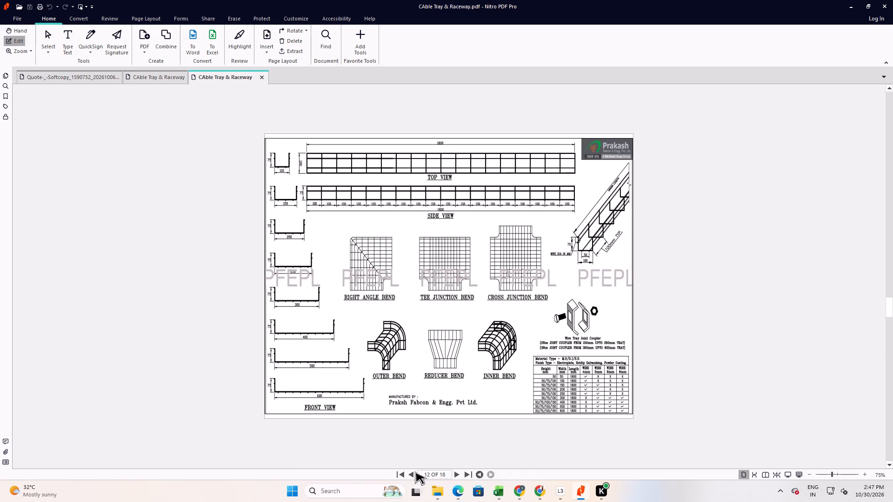
key("Right")
key("Left")
key("Left")
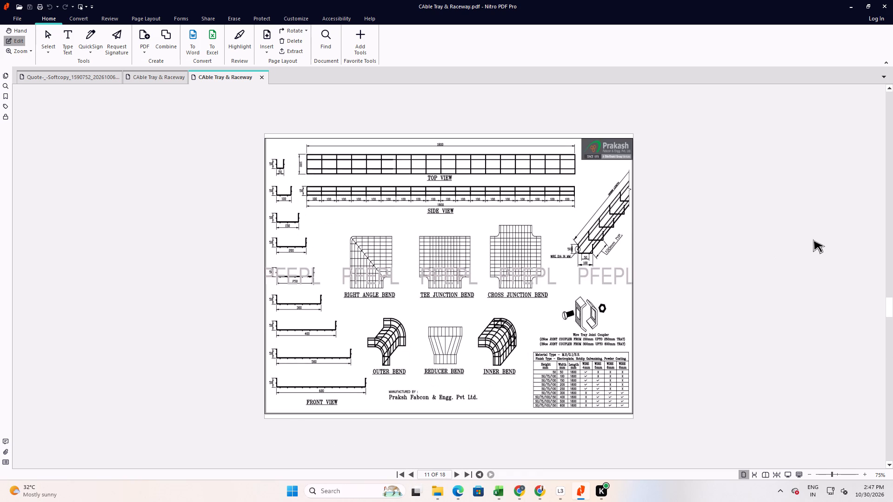
key("Left")
key("Left")
key("Left")
left_click(412, 471)
left_click(412, 471)
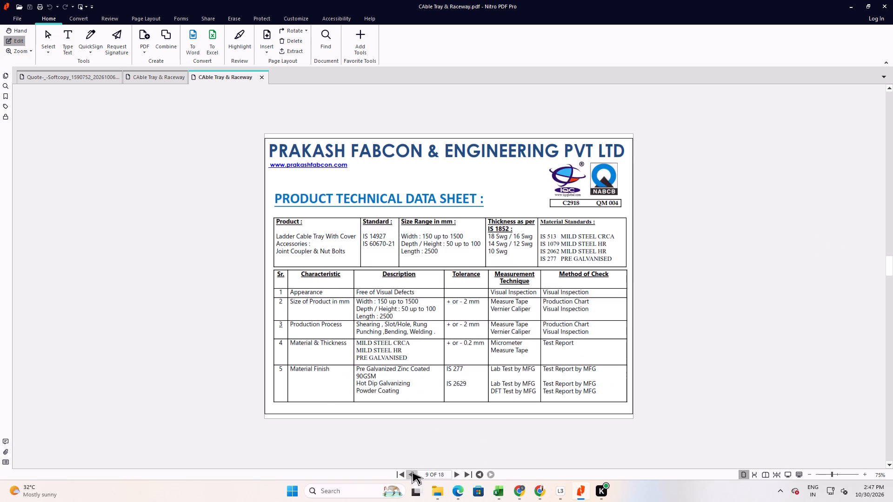
scroll(442, 419, "down", 2)
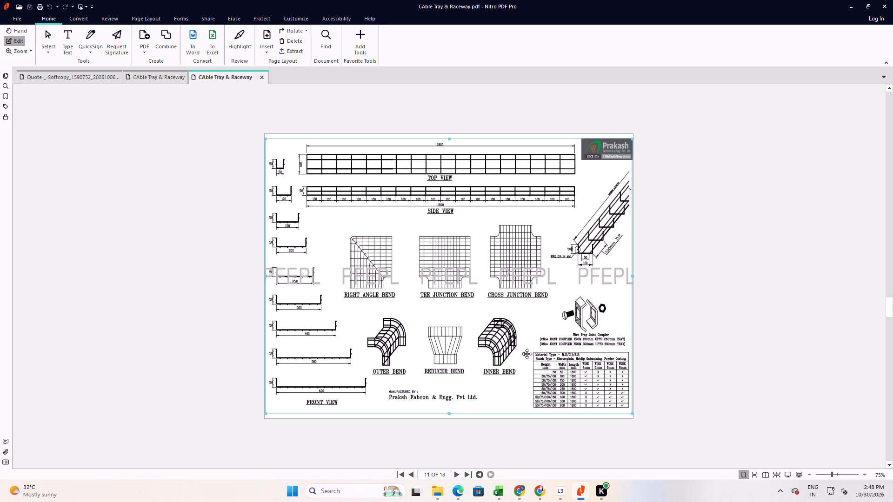
Switch to the ADMIN BUILDING1 electrical BOQ workbook in Excel and examine the ladder and perforated cable tray specifications and sizes.
scroll(527, 354, "down", 1)
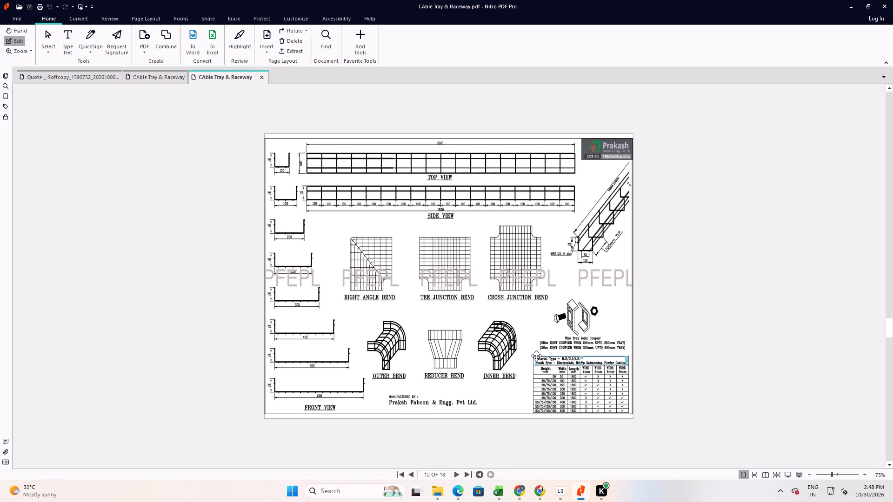
key("alt+Tab")
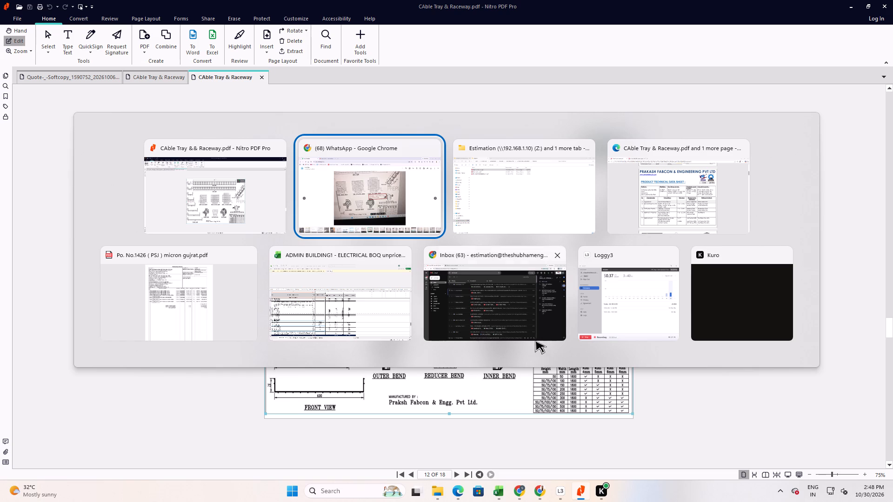
key("alt+Tab")
key("alt+Tab")
key("alt+Tab")
key("alt+Tab")
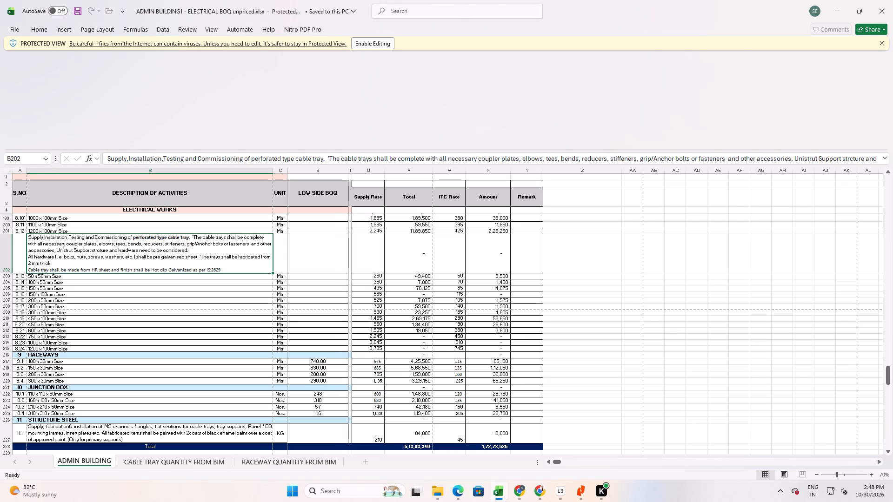
scroll(255, 373, "up", 2)
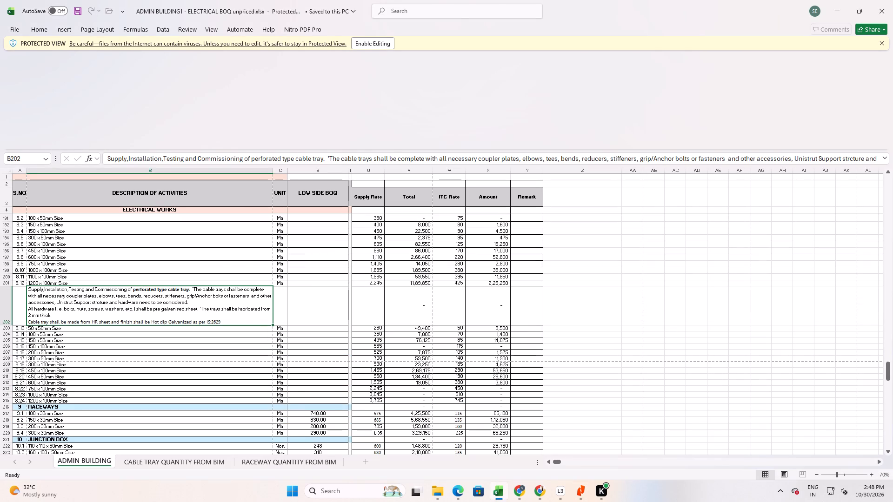
scroll(257, 372, "up", 5)
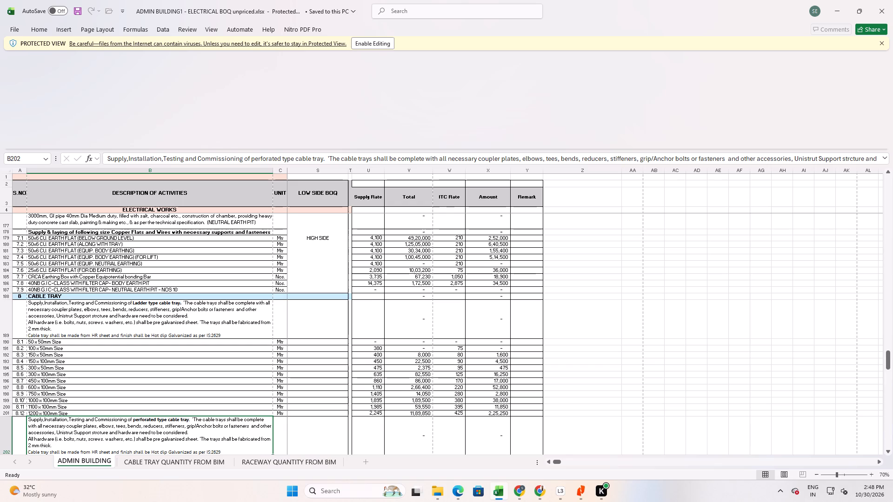
scroll(260, 365, "up", 2)
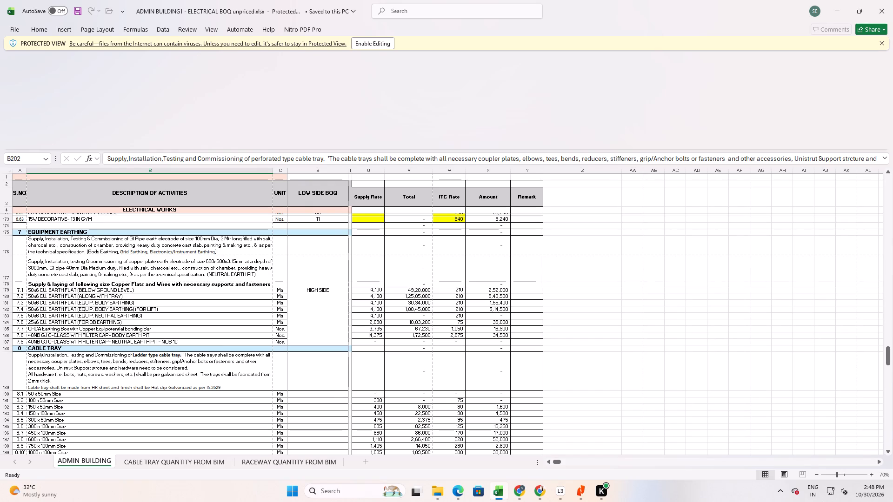
In the ADMIN BUILDING electrical BOQ in Excel, examine the items from the cable tray section up to the power cables.
scroll(163, 367, "up", 6)
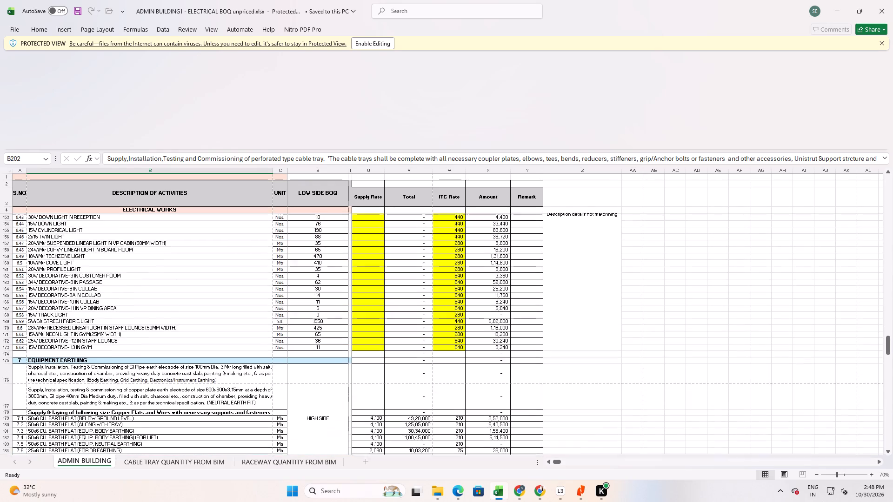
scroll(166, 373, "up", 16)
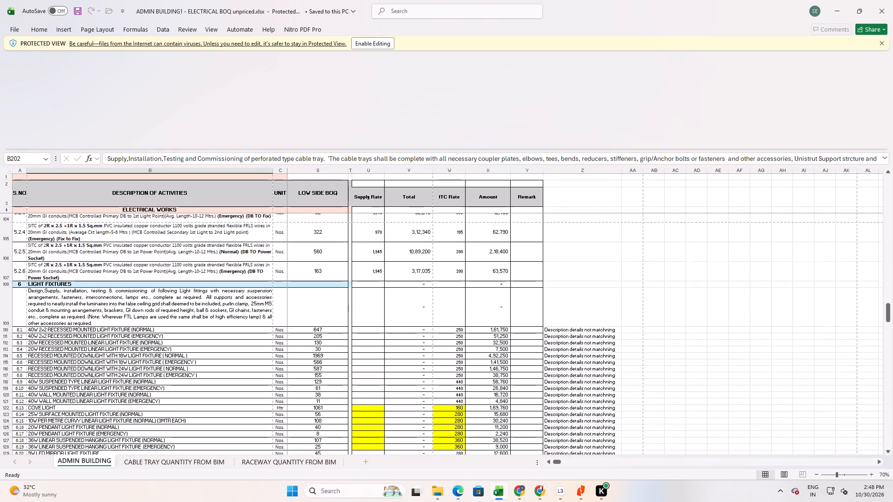
scroll(163, 378, "up", 15)
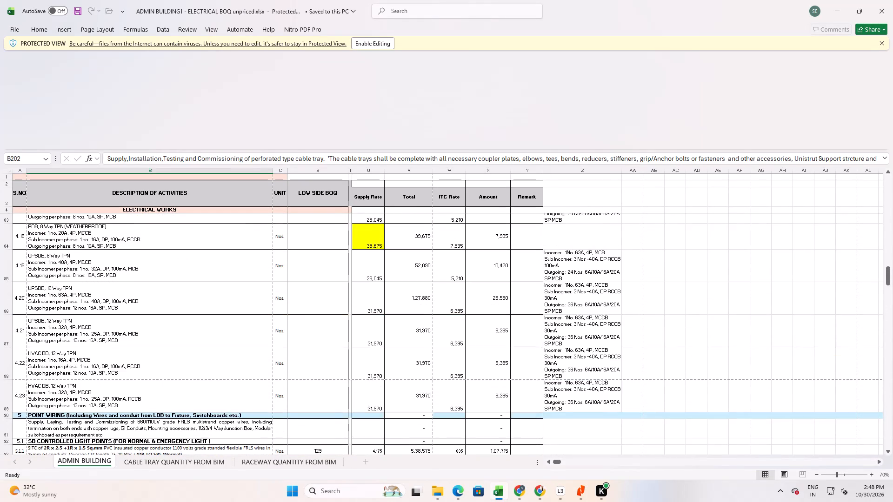
scroll(166, 375, "up", 4)
scroll(166, 373, "down", 4)
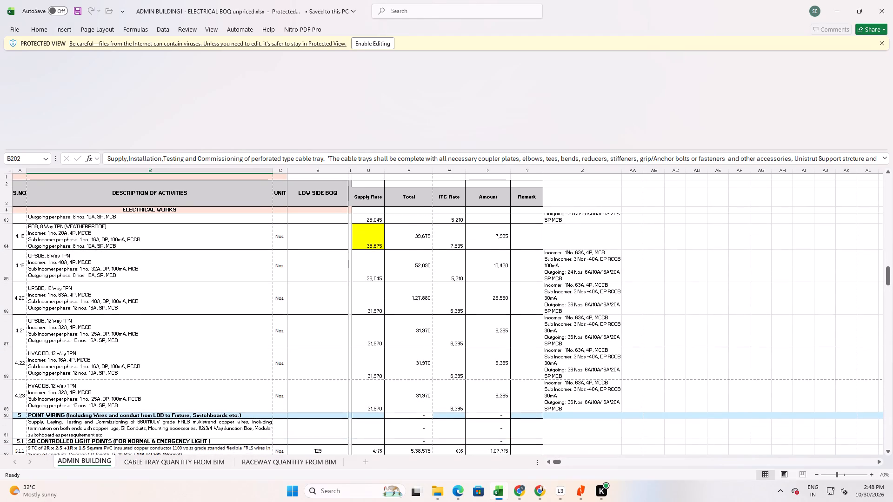
scroll(167, 371, "up", 20)
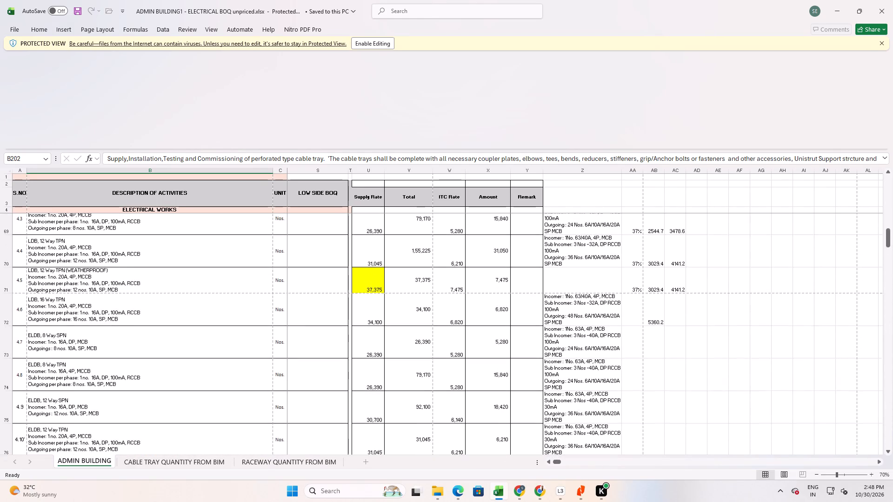
scroll(168, 373, "up", 13)
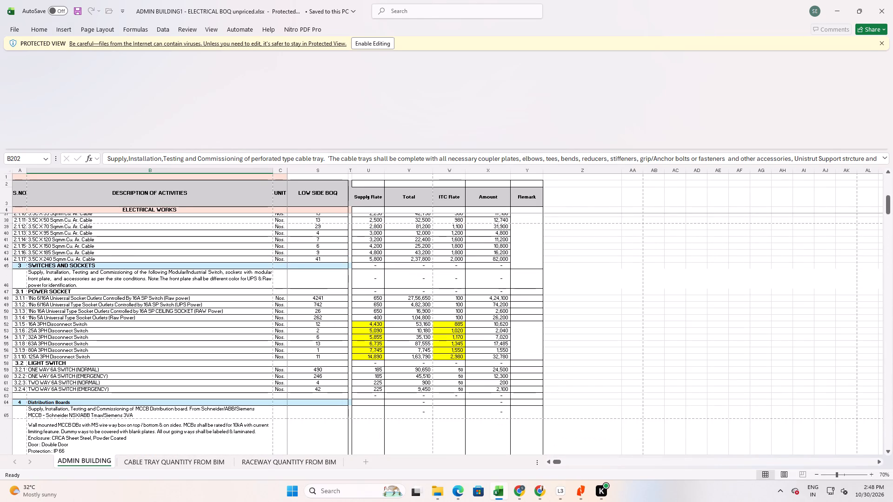
scroll(169, 369, "up", 13)
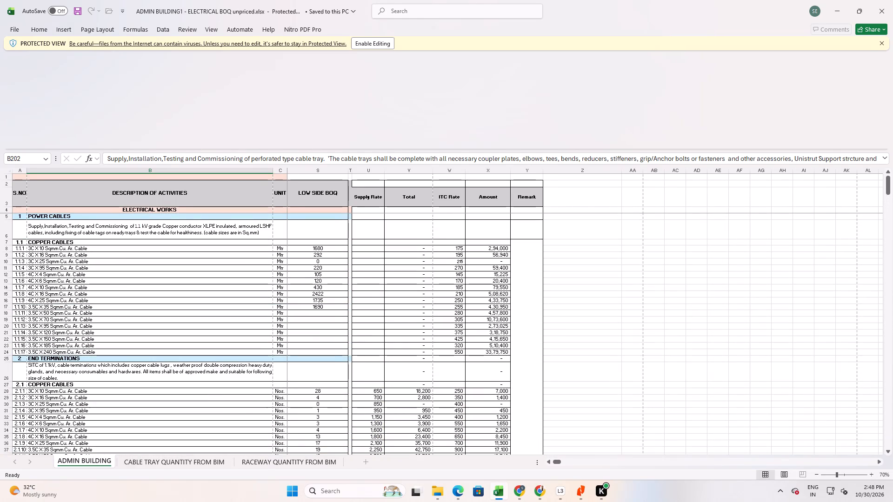
scroll(170, 375, "up", 6)
Switch back to the CAble Tray & Raceway PDF in Nitro PDF Pro and review the GI junction box and pregalvanised raceway data sheets.
key("alt+Tab")
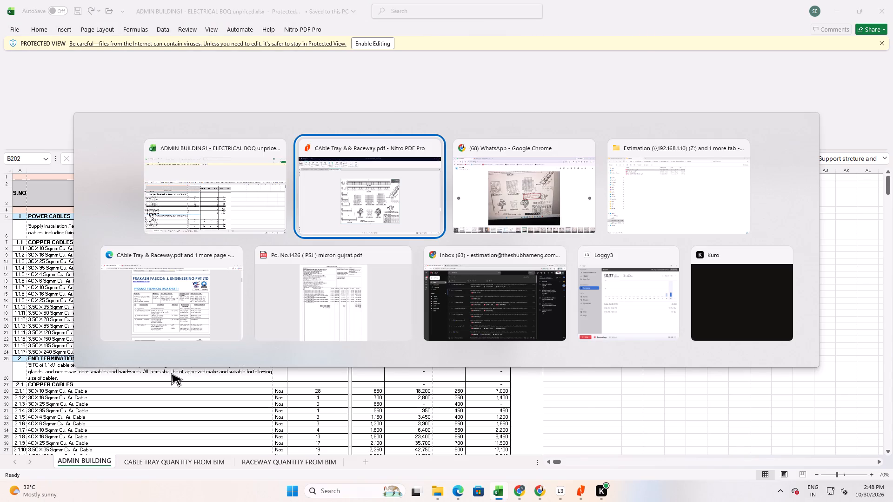
scroll(175, 370, "down", 3)
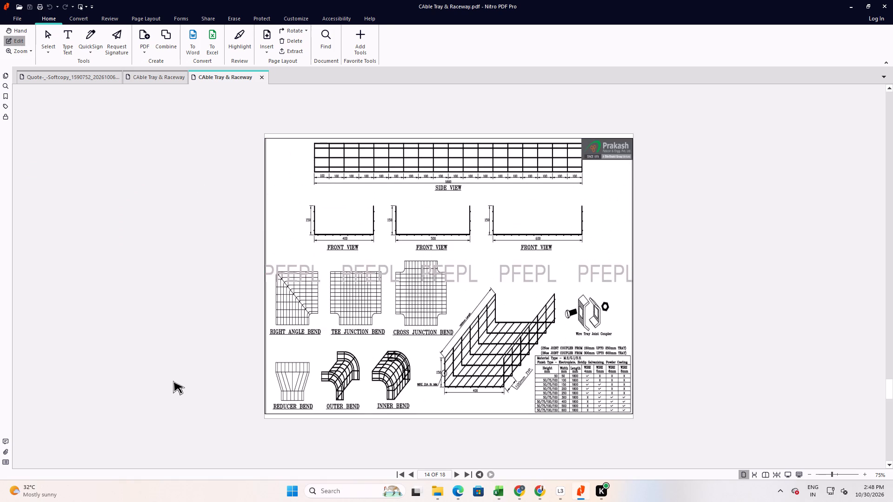
scroll(175, 376, "up", 1)
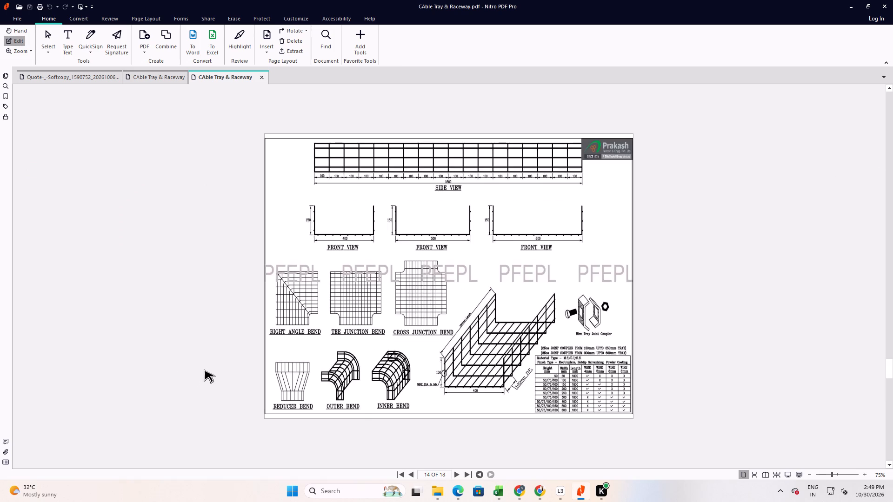
scroll(204, 369, "down", 1)
scroll(205, 371, "up", 1)
scroll(204, 378, "down", 3)
scroll(211, 383, "up", 1)
scroll(210, 389, "down", 2)
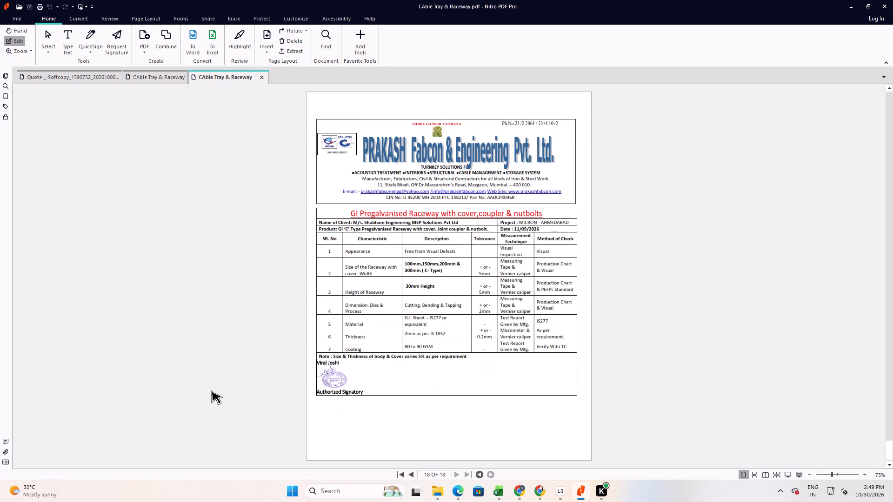
scroll(211, 390, "down", 1)
scroll(213, 384, "up", 2)
scroll(213, 386, "down", 1)
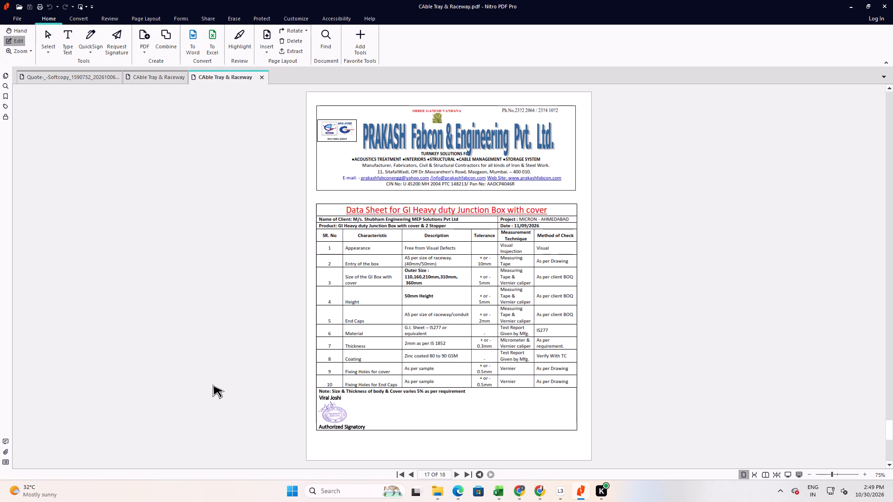
scroll(213, 385, "down", 1)
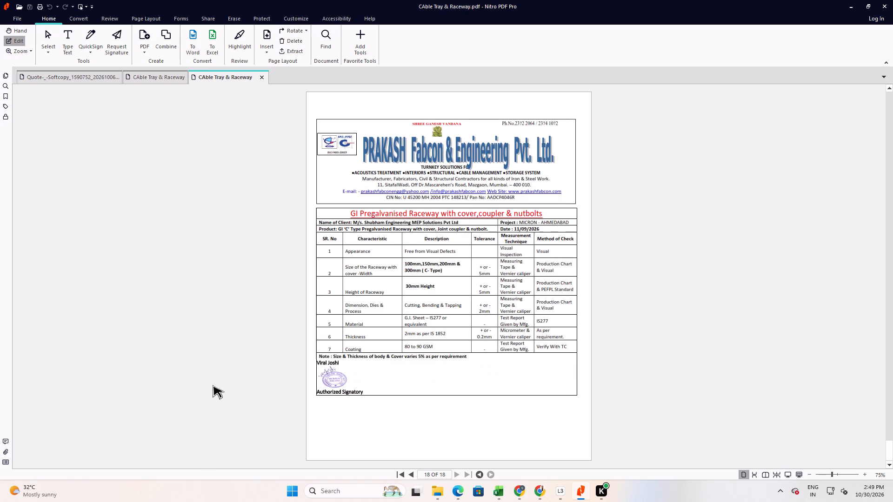
scroll(213, 385, "up", 1)
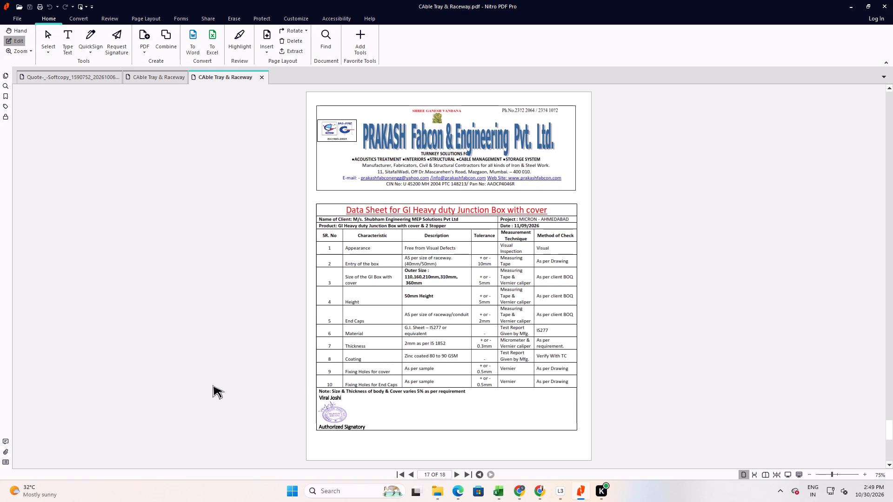
scroll(212, 385, "down", 1)
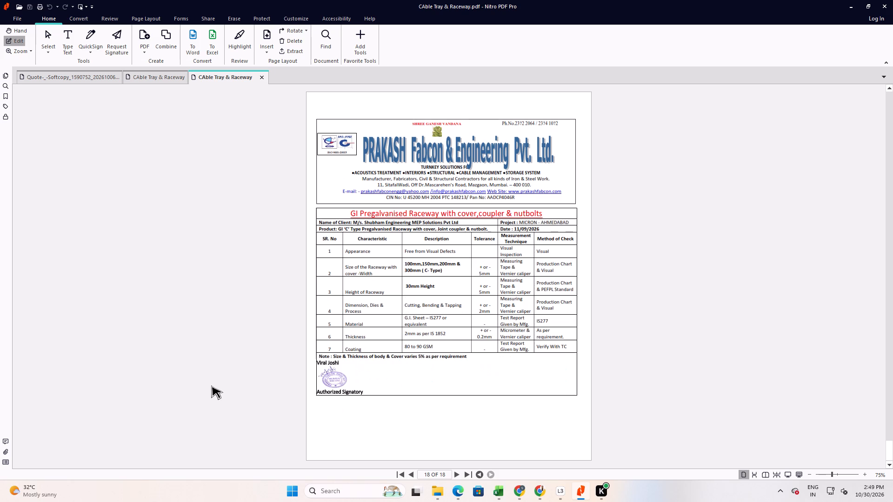
scroll(216, 389, "down", 2)
scroll(239, 372, "up", 1)
Go back through the PDF to the perforated cable tray size chart on page 1.
middle_click_drag(249, 346, 287, 153)
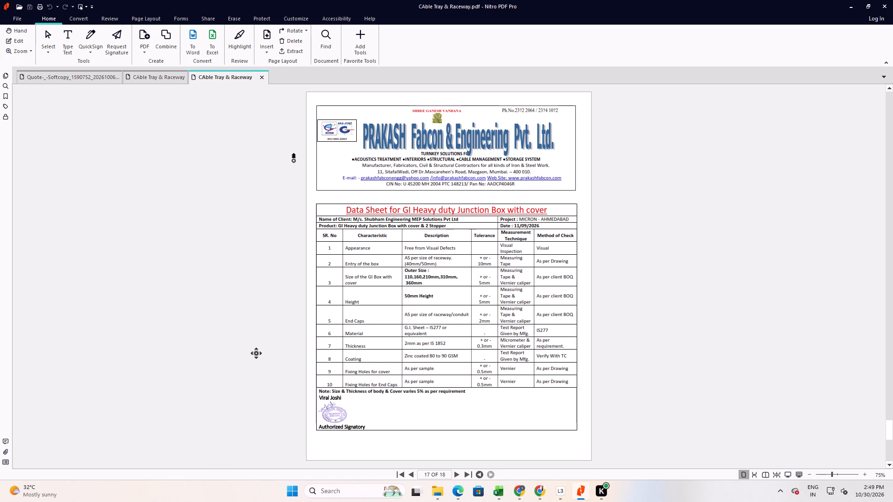
middle_click_drag(287, 153, 327, 101)
scroll(394, 307, "up", 5)
left_click(400, 364)
scroll(400, 364, "up", 4)
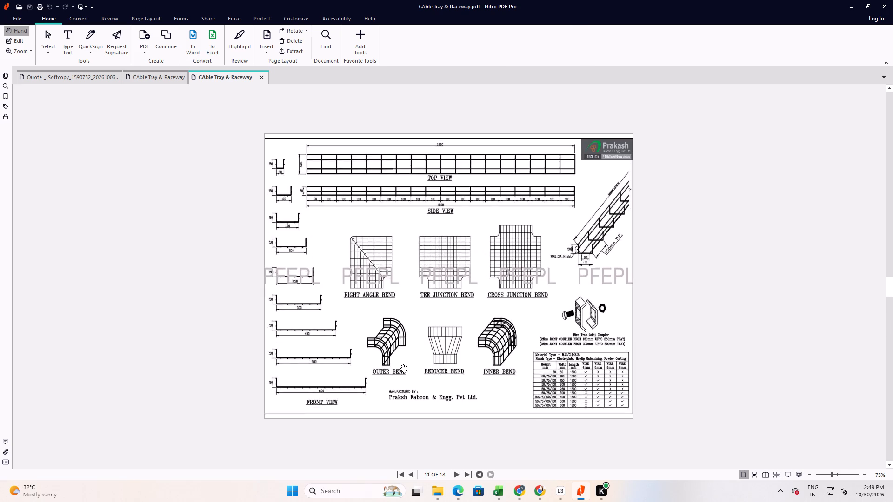
scroll(400, 364, "up", 20)
scroll(404, 367, "down", 1)
scroll(400, 380, "up", 8)
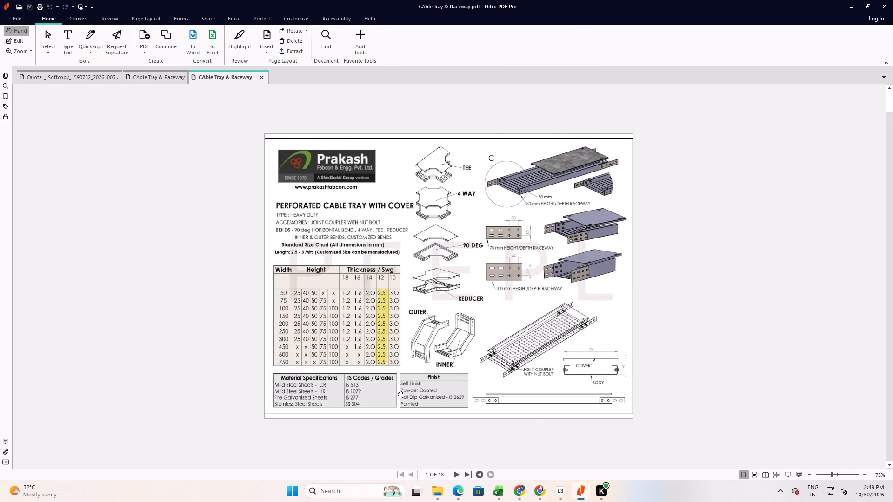
Read through the PDF again up to the ladder tray, perforated tray and raceway data sheets for MICRON - AHMEDABAD on the last pages.
scroll(400, 386, "down", 11)
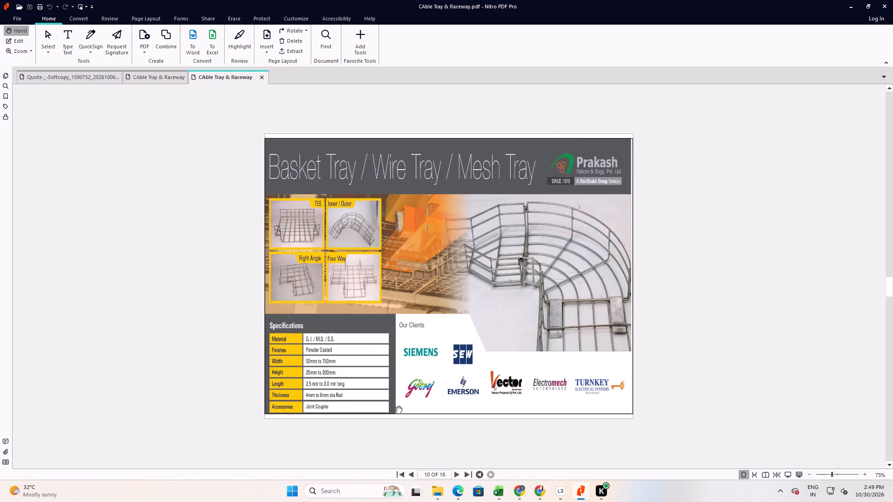
scroll(396, 403, "down", 5)
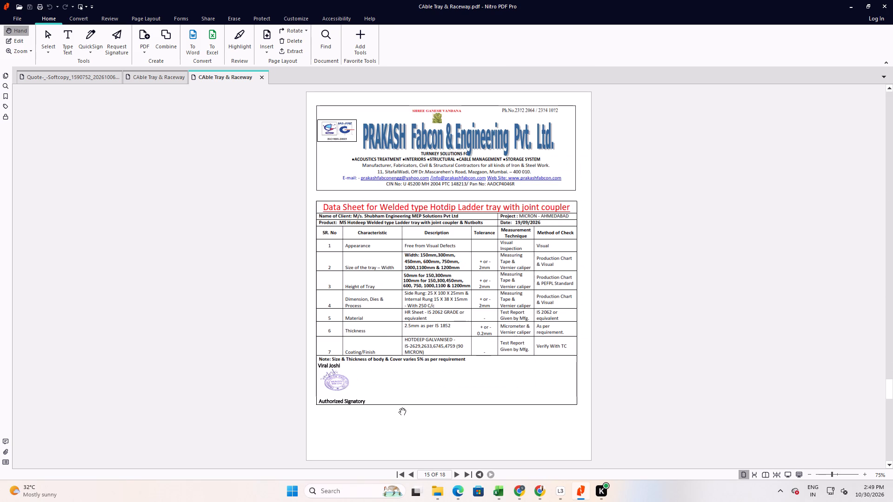
scroll(396, 408, "down", 1)
scroll(397, 405, "up", 1)
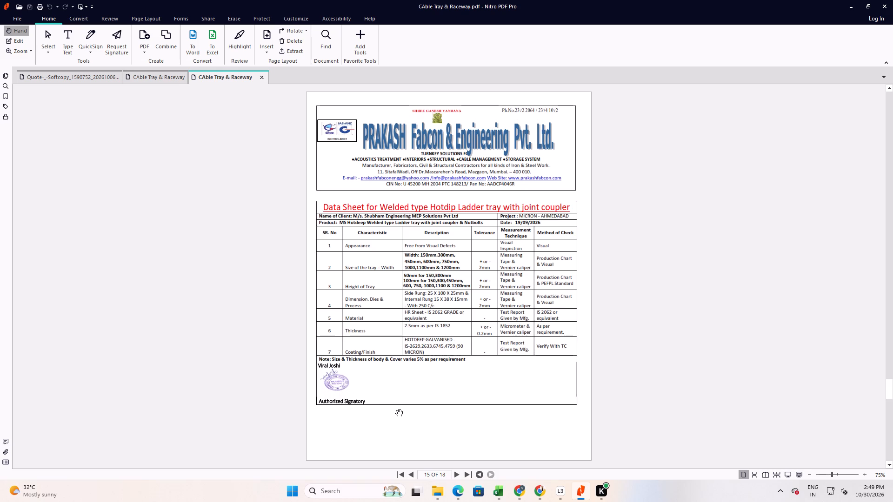
scroll(395, 414, "down", 1)
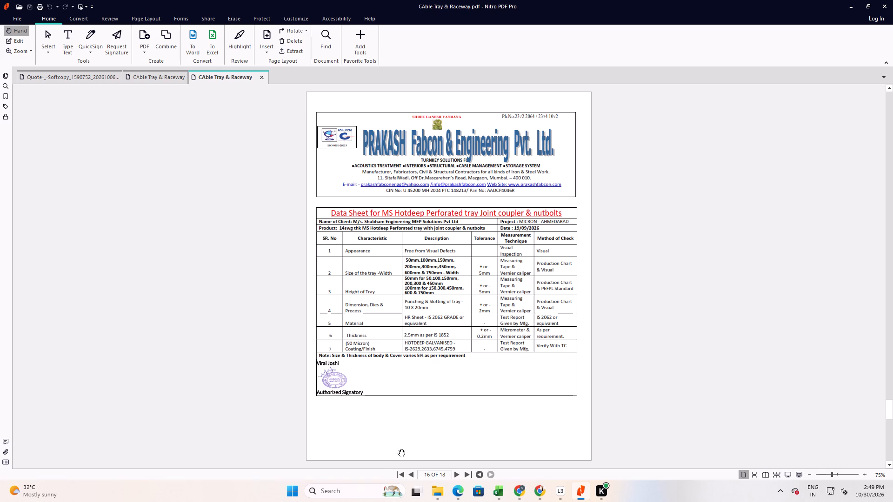
scroll(396, 457, "down", 2)
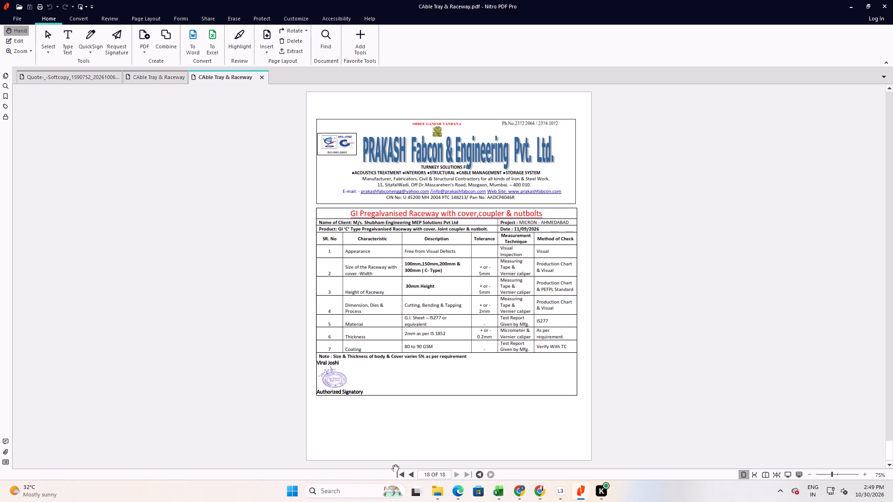
scroll(393, 456, "up", 2)
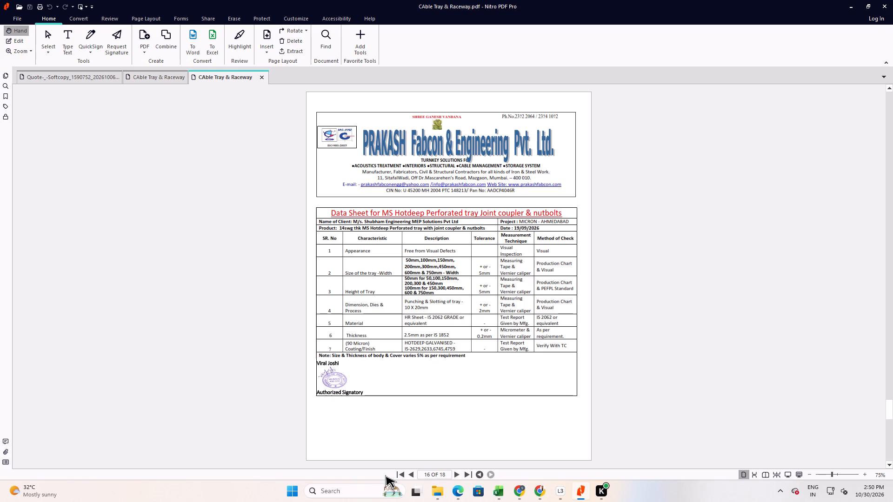
Save the CAble Tray & Raceway PDF.
key("ctrl+s")
left_click(396, 402)
key("ctrl+s")
Switch to the File Explorer window.
key("alt+Tab")
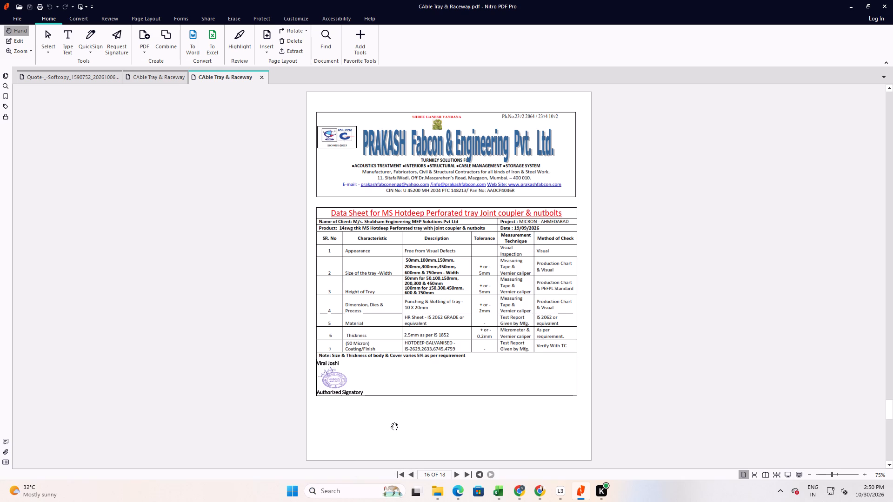
left_click(253, 198, "alt")
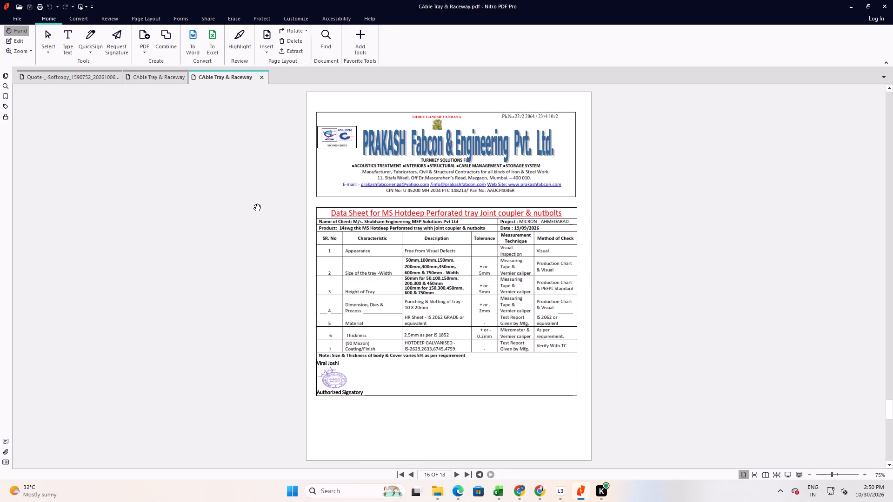
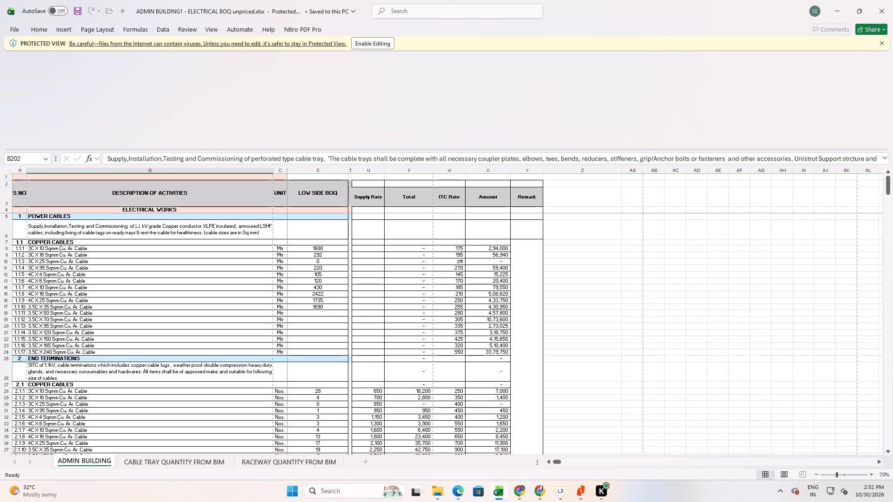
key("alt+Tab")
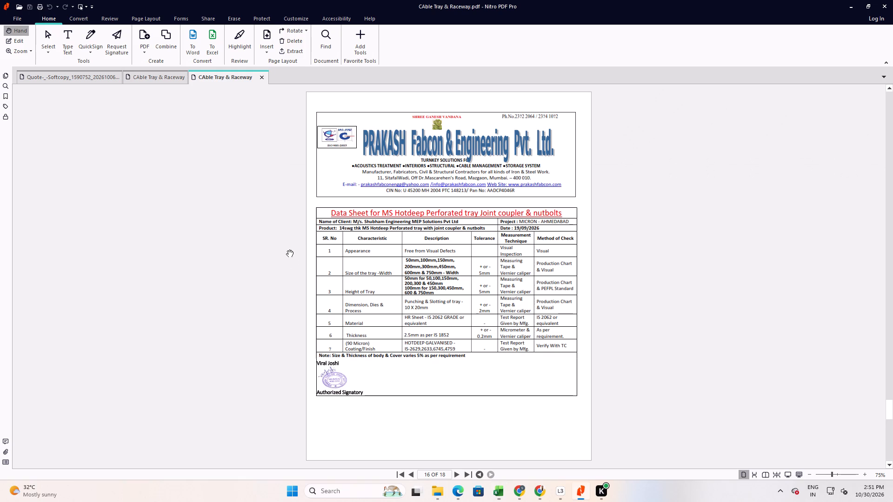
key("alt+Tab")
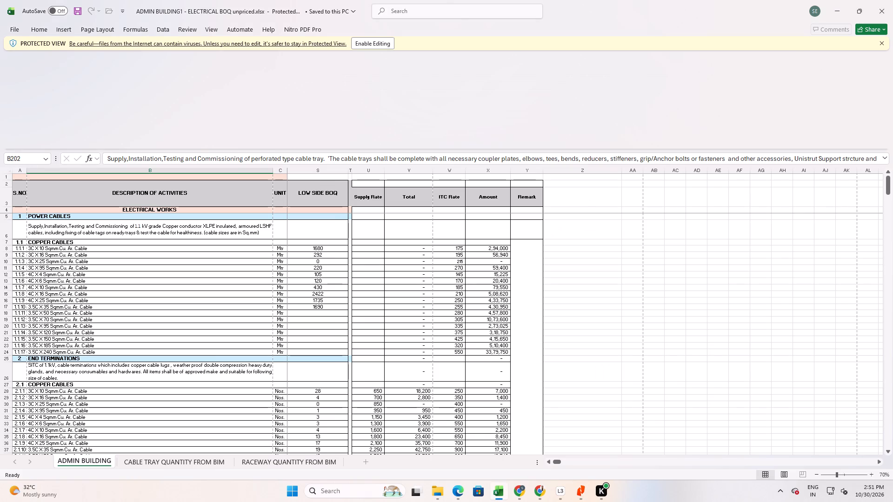
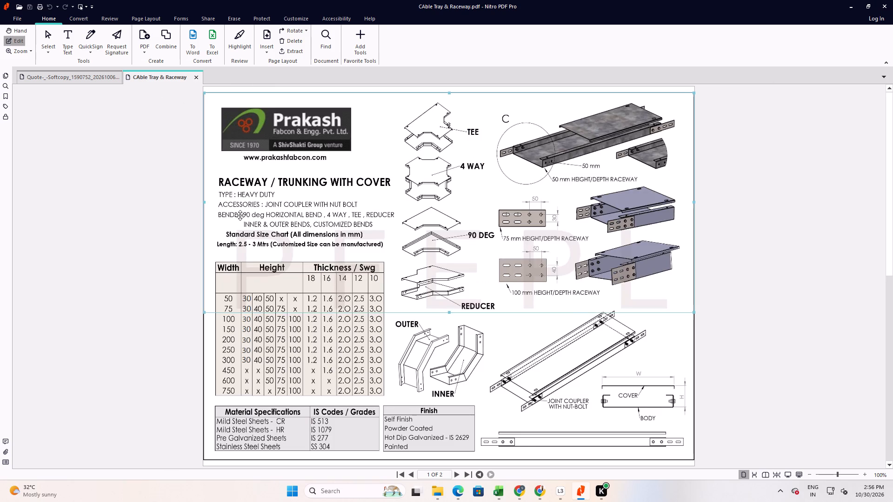
Close the CAble Tray & Raceway PDF and the Quote 1590752 softcopy PDF.
scroll(240, 219, "down", 7)
scroll(240, 219, "up", 6)
left_click(196, 77)
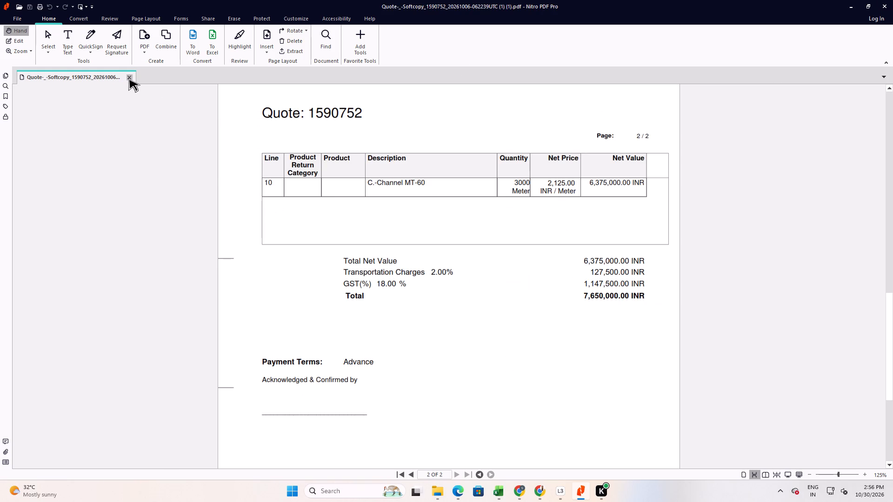
left_click(128, 78)
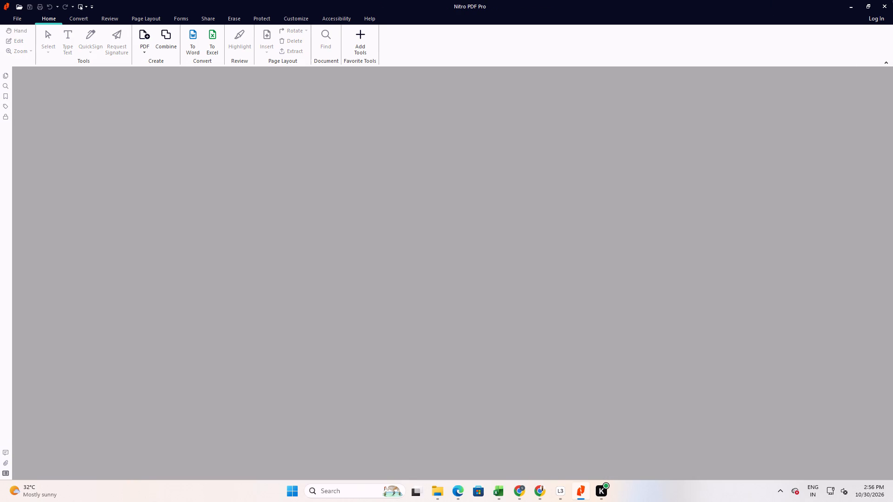
Switch to the WhatsApp window in Google Chrome.
key("alt+Tab")
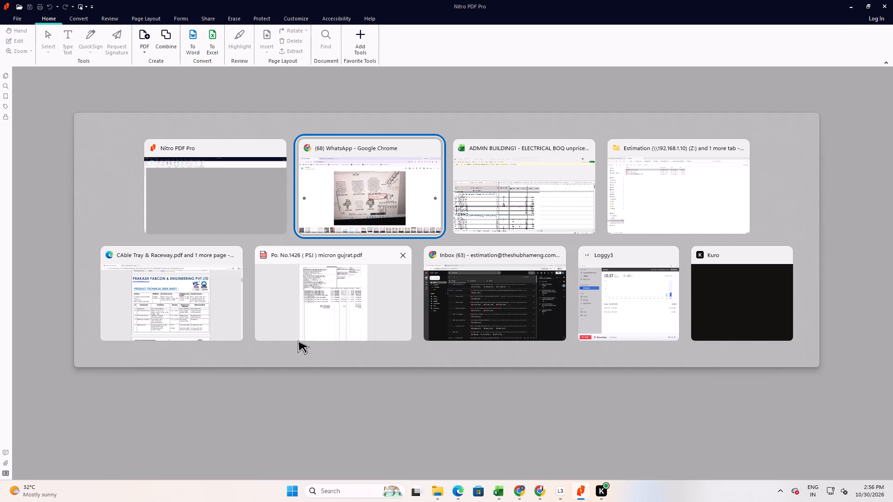